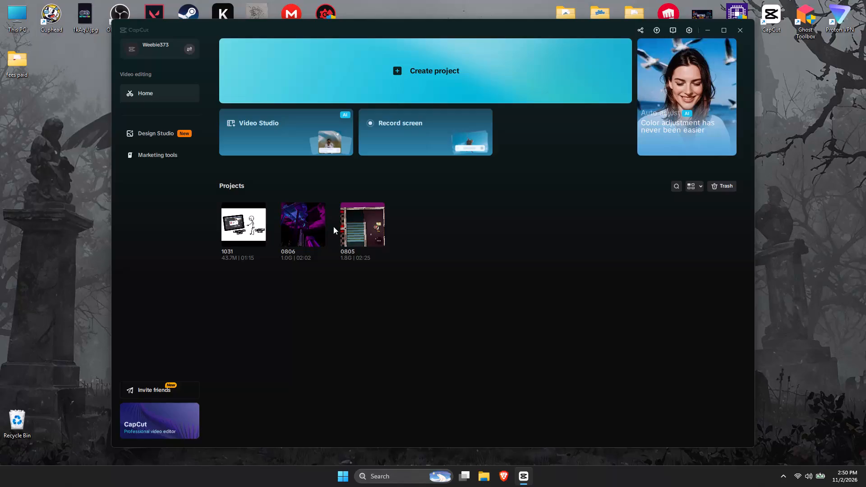
Move all the existing projects, 1031, 0806 and 0805, to the trash.
left_click_drag(466, 271, 191, 214)
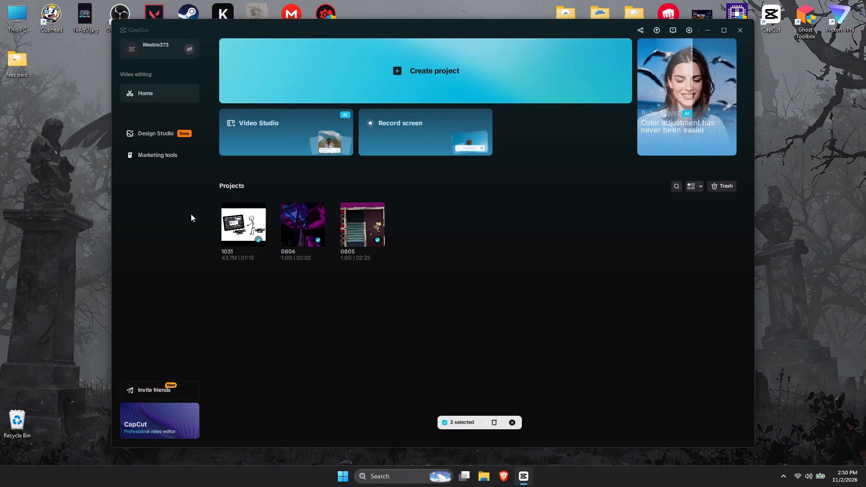
key("Delete")
key("BackSpace")
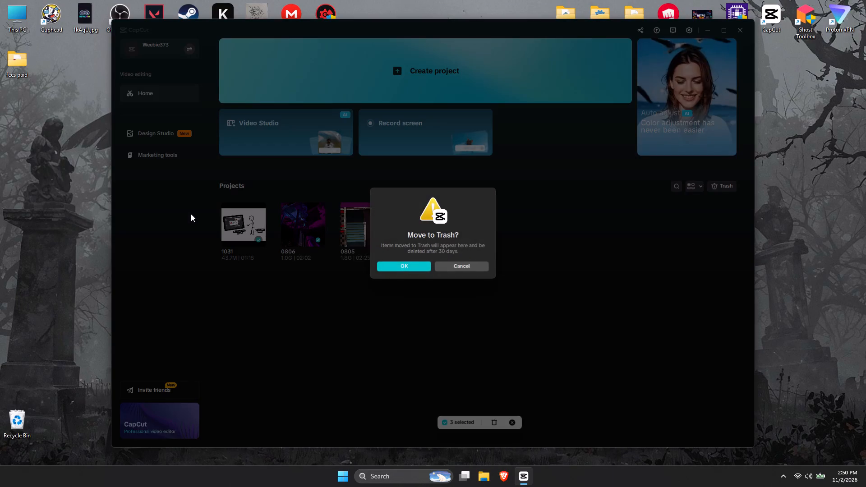
key("Return")
left_click_drag(397, 265, 193, 221)
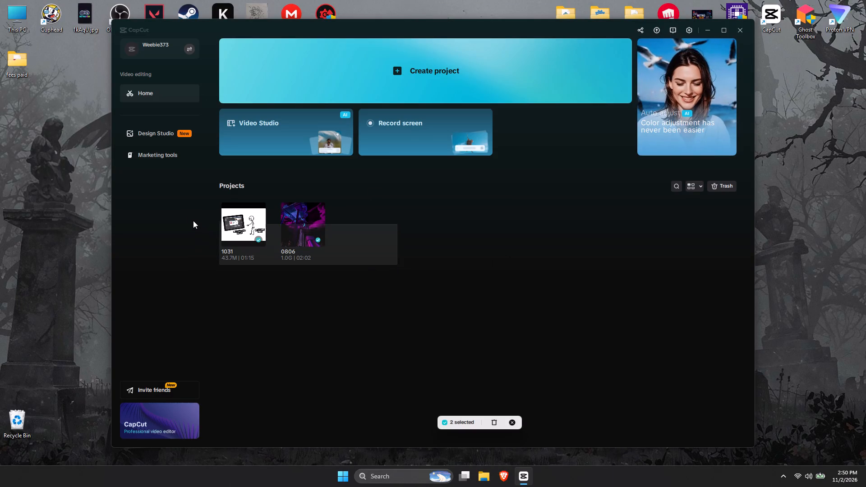
key("BackSpace")
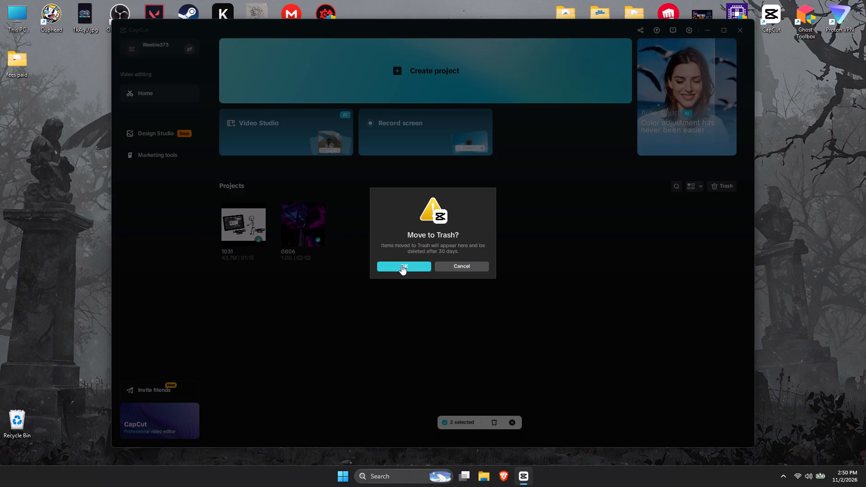
left_click(401, 265)
left_click_drag(379, 263, 136, 215)
key("BackSpace")
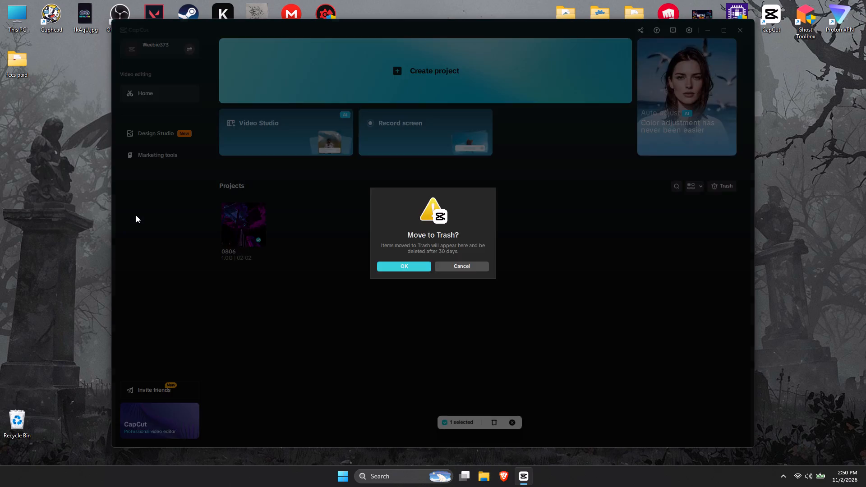
key("Return")
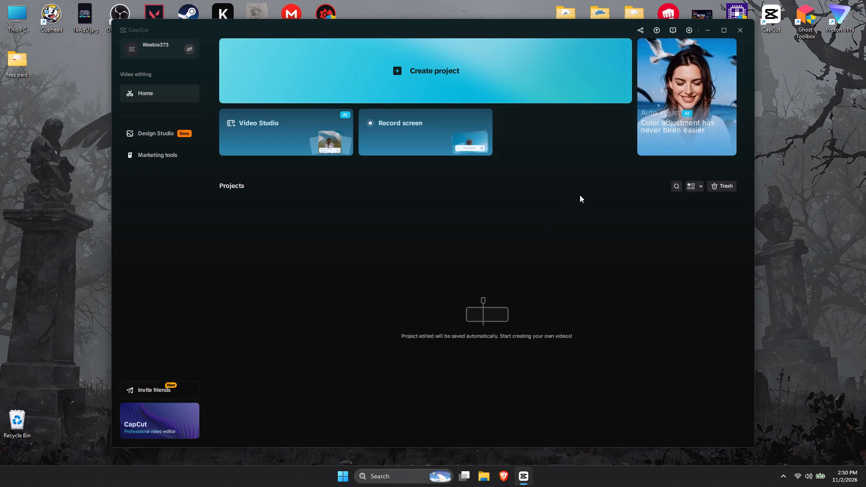
Permanently delete all the projects held in the trash and close the trash window.
left_click(726, 186)
left_click_drag(478, 268, 256, 185)
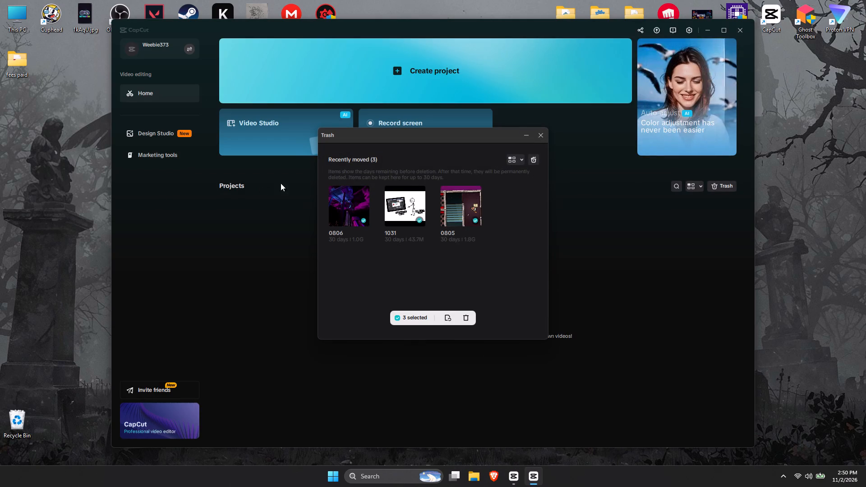
left_click(465, 320)
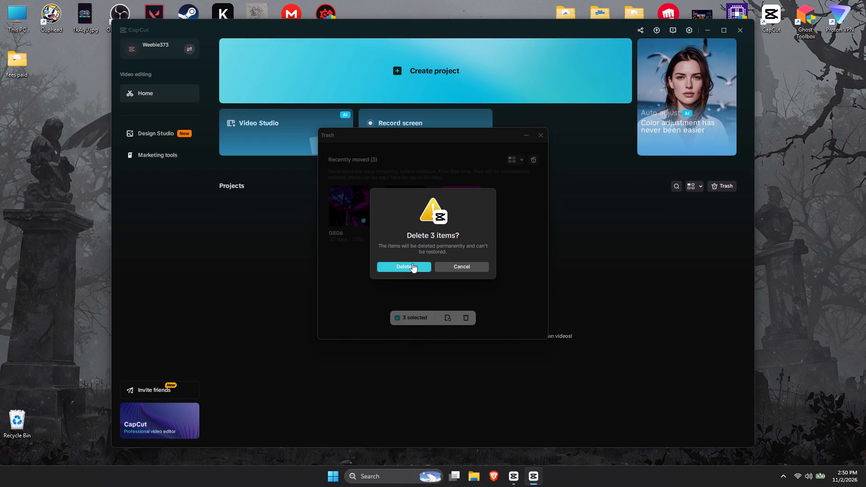
left_click(412, 263)
left_click_drag(395, 242, 307, 186)
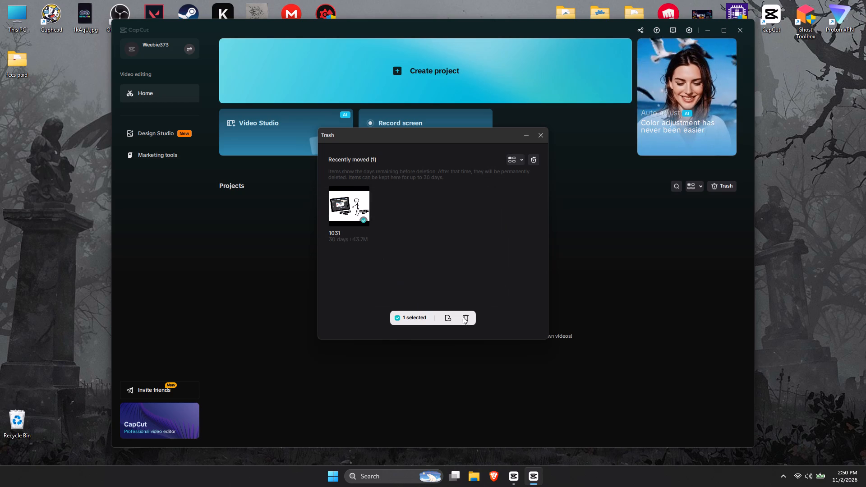
left_click(463, 317)
left_click(409, 267)
left_click(542, 131)
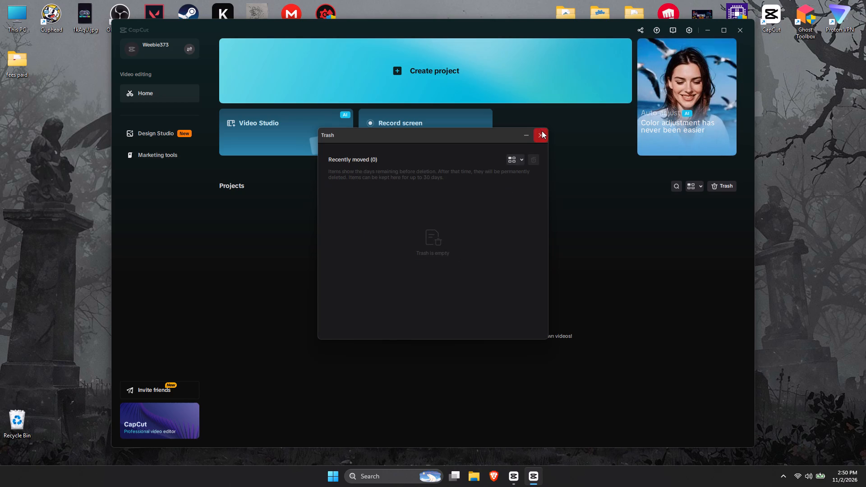
Create a new empty video project.
left_click(422, 83)
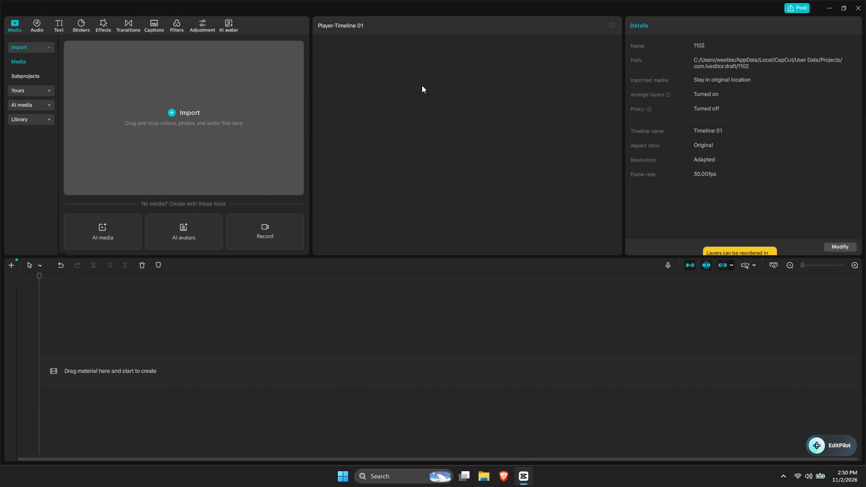
While choosing media to import, create a folder named "vid 2 shorts" inside the shorts folder of the W: drive.
left_click(185, 127)
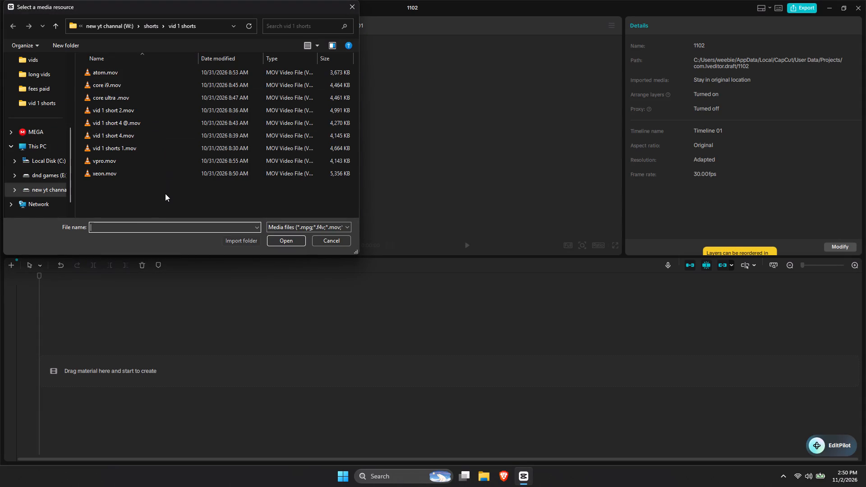
left_click(115, 97)
left_click(145, 24)
right_click(150, 120)
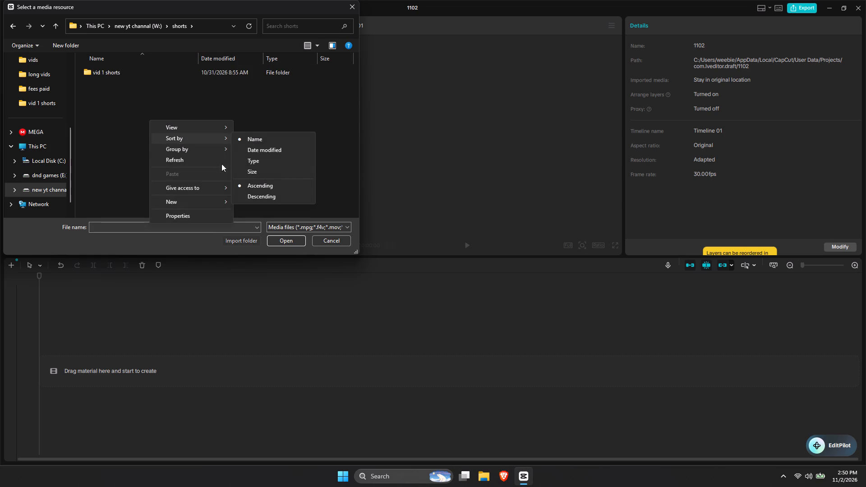
left_click(198, 200)
left_click(260, 202)
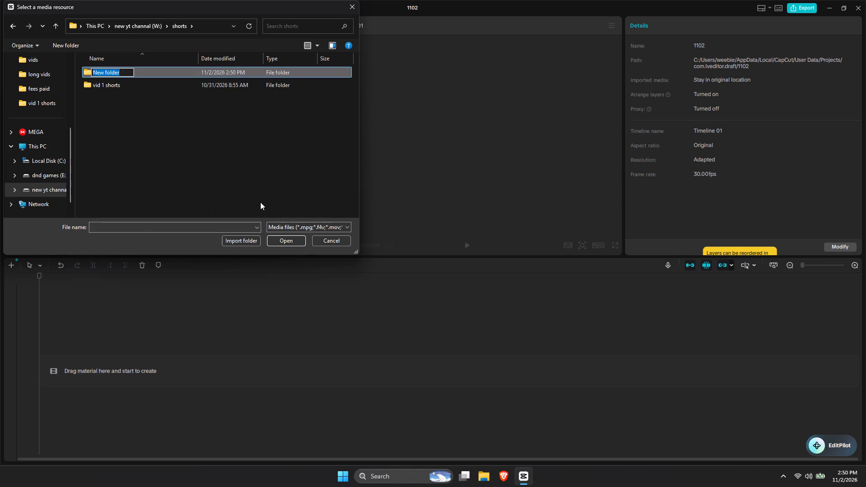
type("vid 2 shorts")
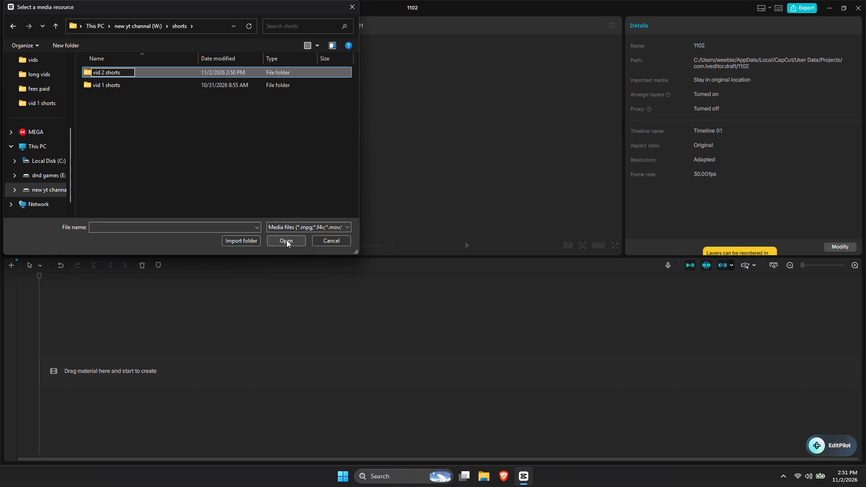
left_click(286, 240)
Import "Every Storage Device Explained Simply for Beginners.mp4" from the long vids folder on the W: drive.
left_click(141, 32)
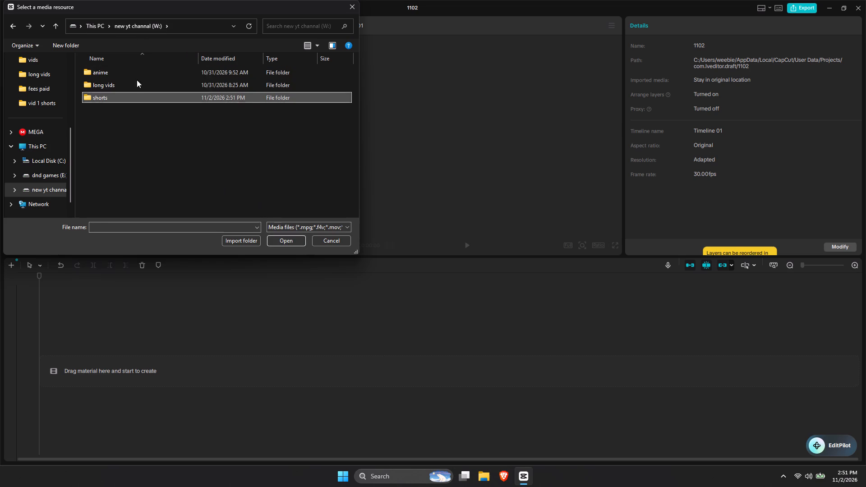
double_click(137, 83)
left_click_drag(162, 170, 226, 170)
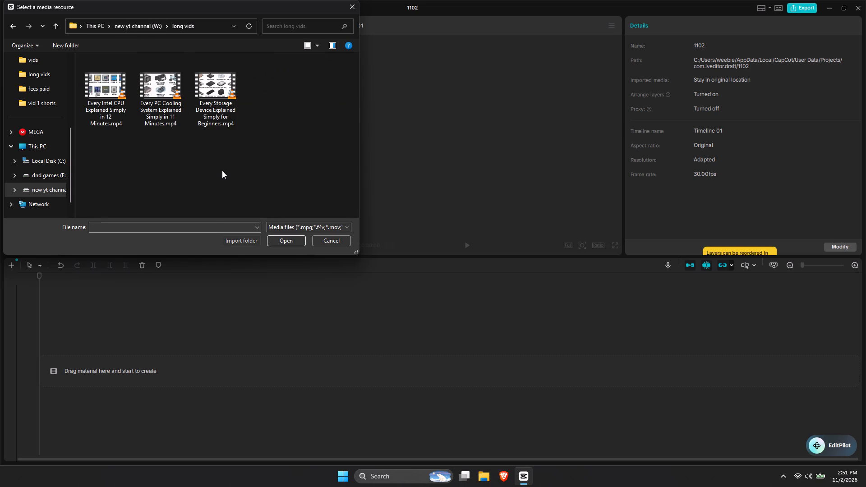
left_click(211, 103)
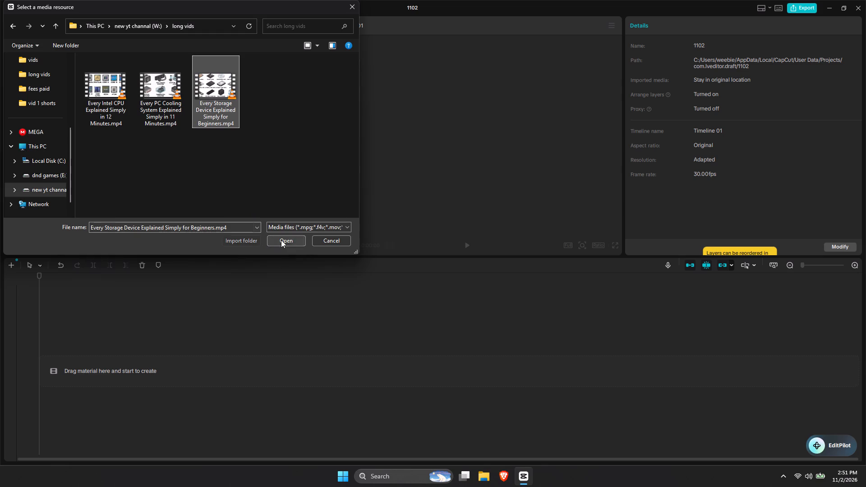
left_click(281, 240)
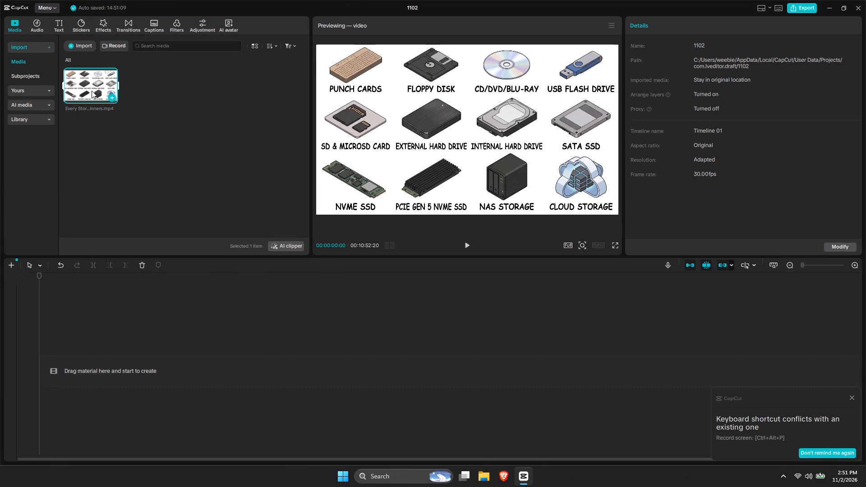
Place the imported storage device video at the start of the timeline and dismiss the shortcut conflict notice.
left_click_drag(92, 88, 86, 366)
left_click(852, 398)
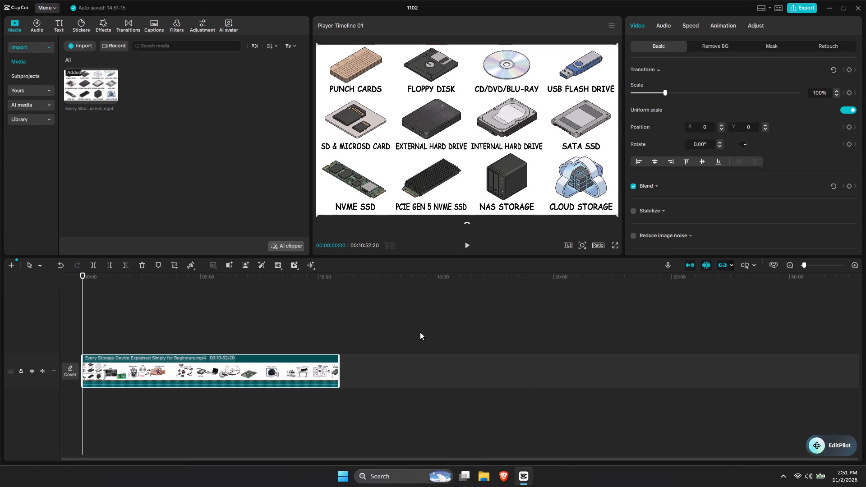
Set the project's aspect ratio to vertical 9:16.
scroll(326, 363, "up", 20, "ctrl")
scroll(326, 363, "up", 18, "ctrl")
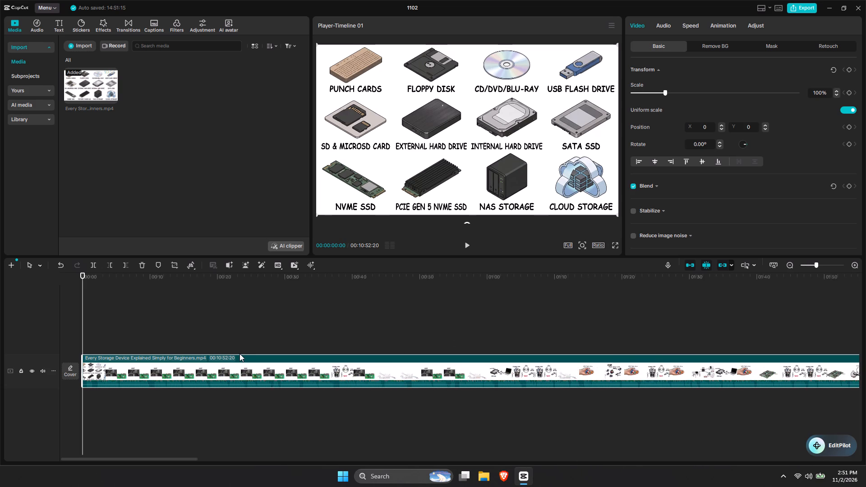
scroll(240, 354, "up", 16, "ctrl")
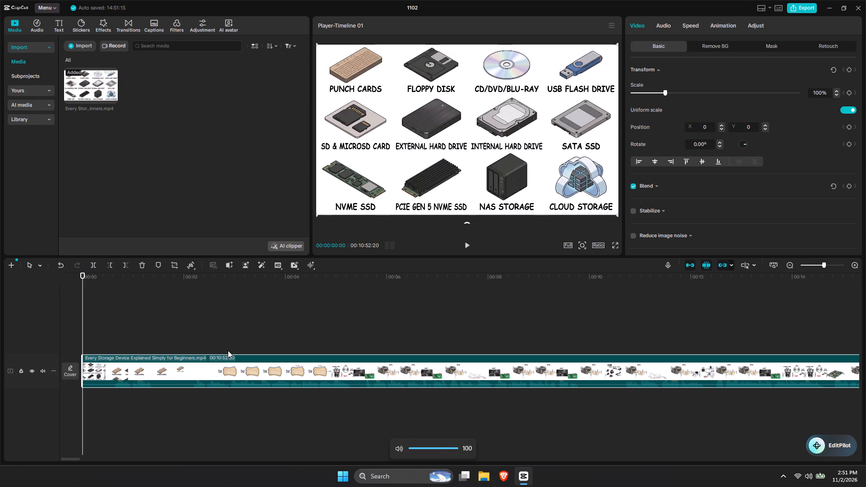
key("space")
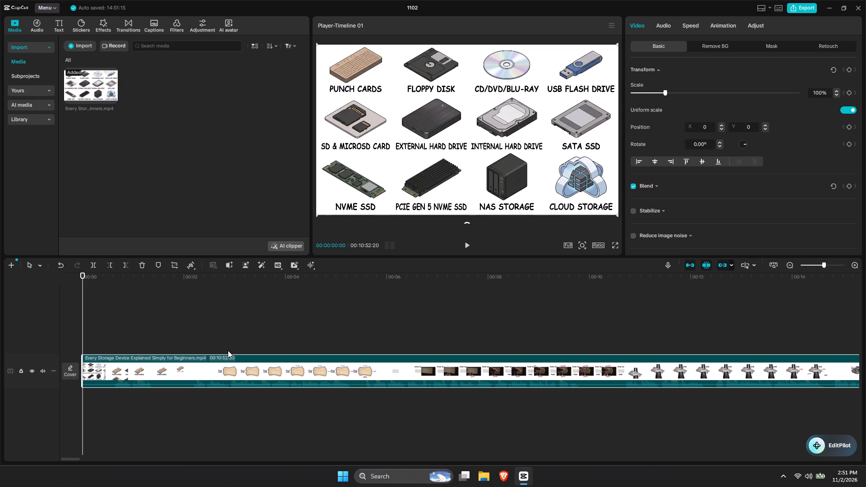
left_click(615, 244)
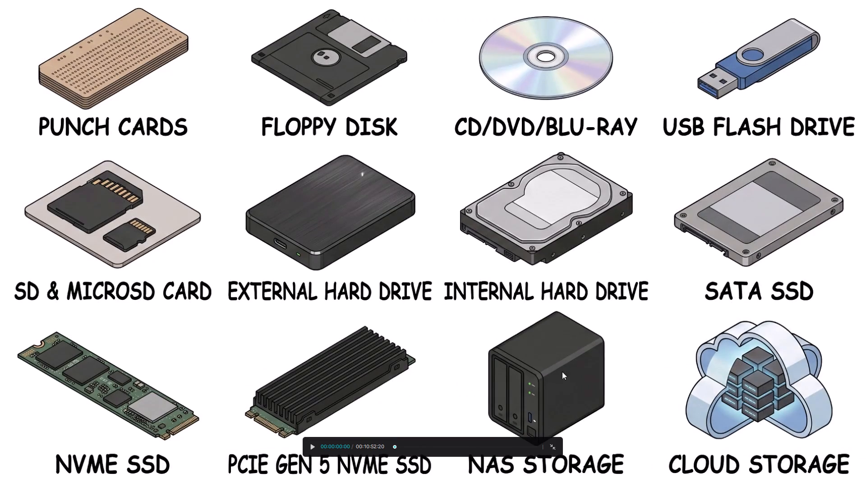
left_click(555, 442)
left_click(596, 244)
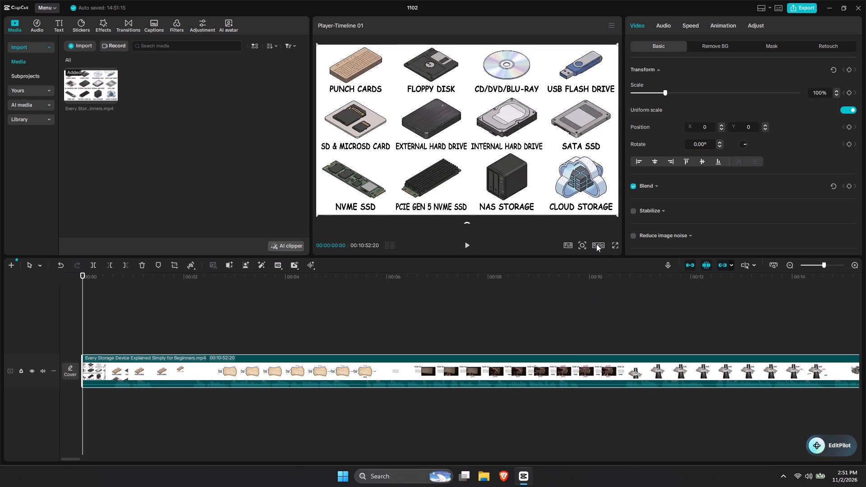
left_click(632, 338)
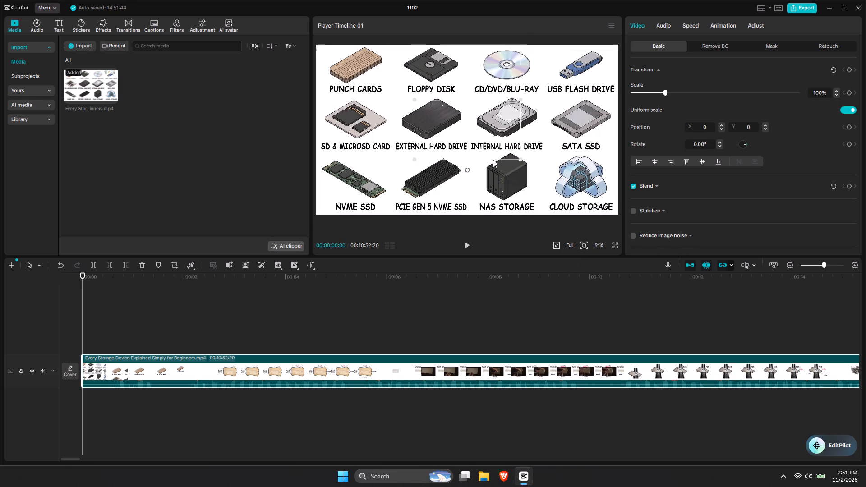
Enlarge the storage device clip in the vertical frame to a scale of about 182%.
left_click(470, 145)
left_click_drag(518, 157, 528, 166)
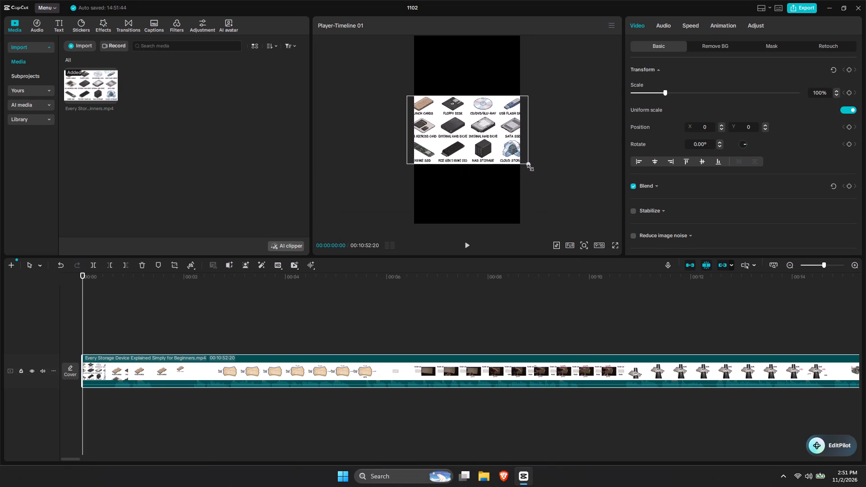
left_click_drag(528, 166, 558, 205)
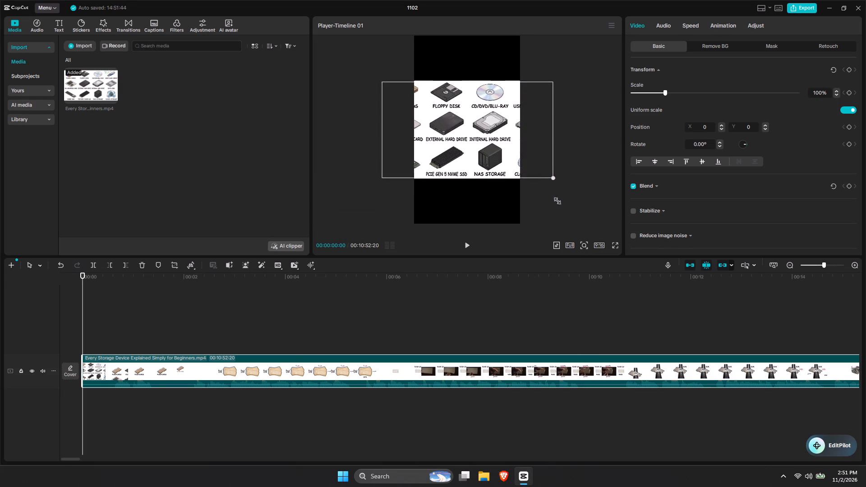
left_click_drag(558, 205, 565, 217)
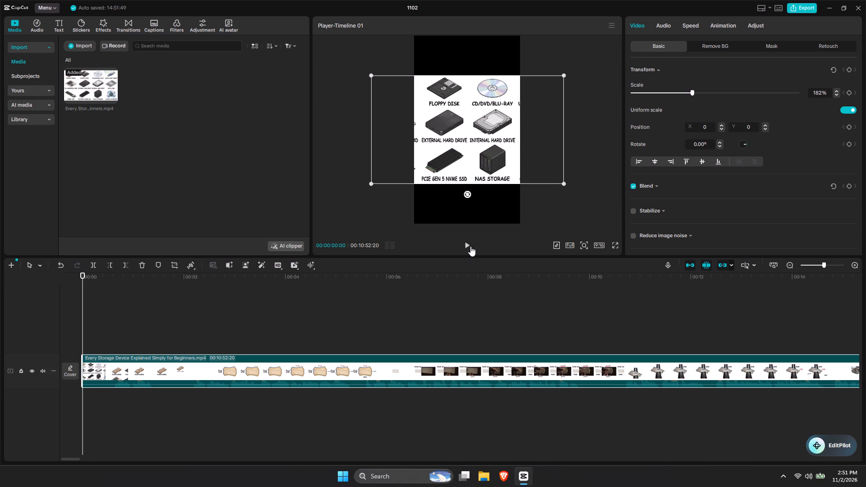
Play the opening section to judge the framing and scale the clip to about 125%.
left_click(470, 246)
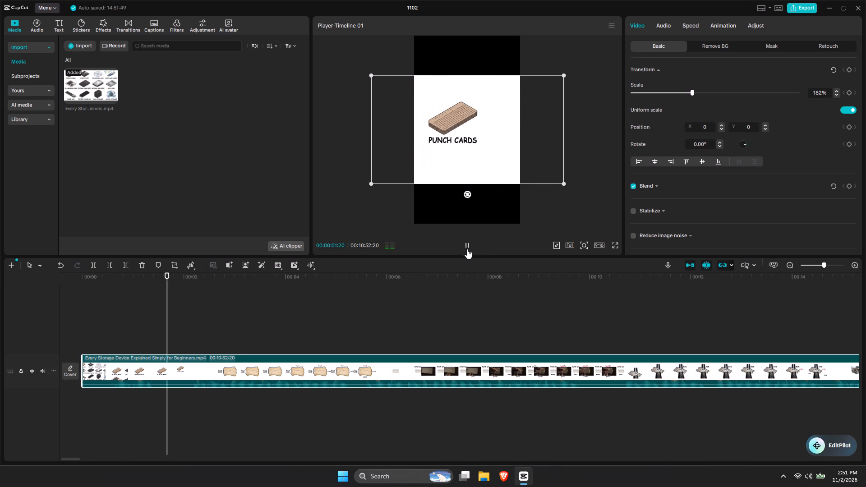
left_click_drag(562, 184, 512, 156)
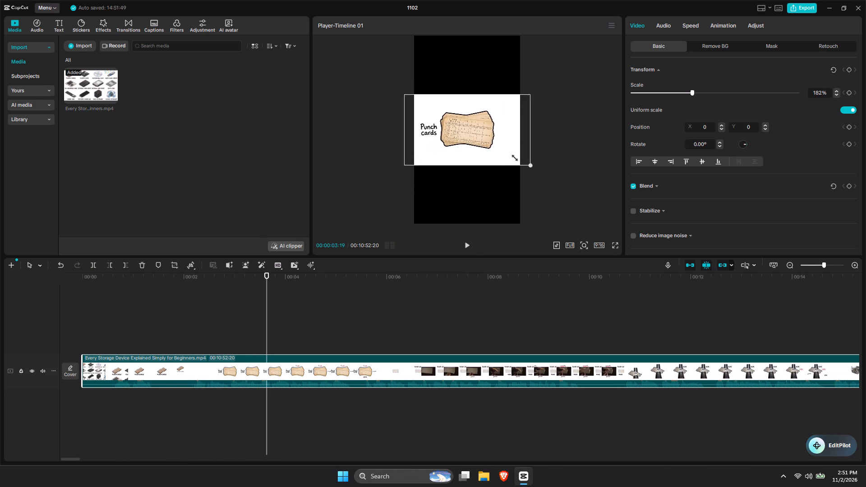
left_click_drag(512, 156, 511, 155)
key("space")
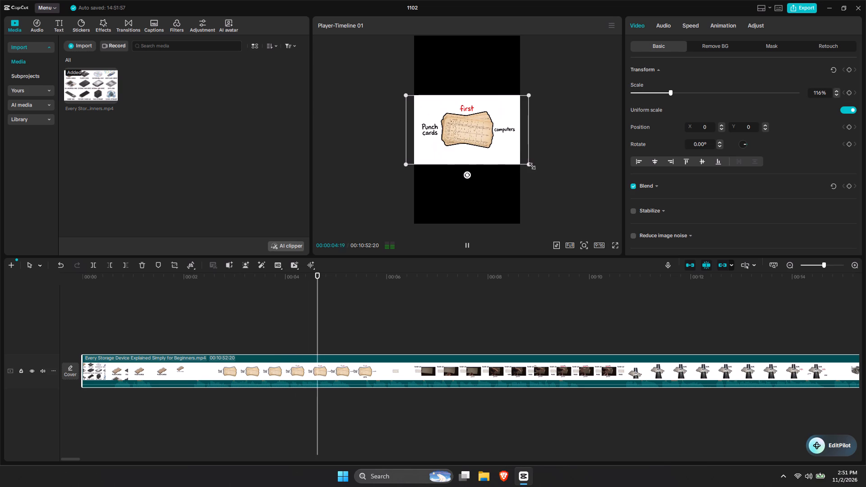
left_click_drag(530, 165, 536, 172)
Play the punch cards section in full screen to review the vertical framing.
key("space")
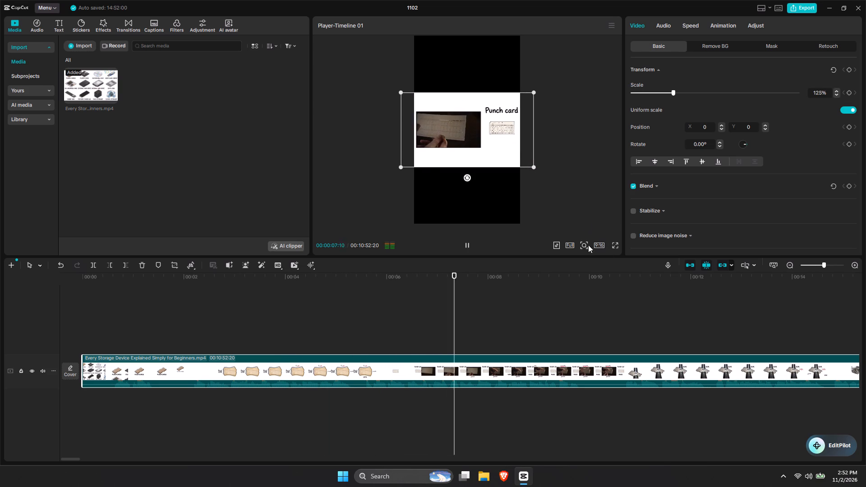
left_click(613, 245)
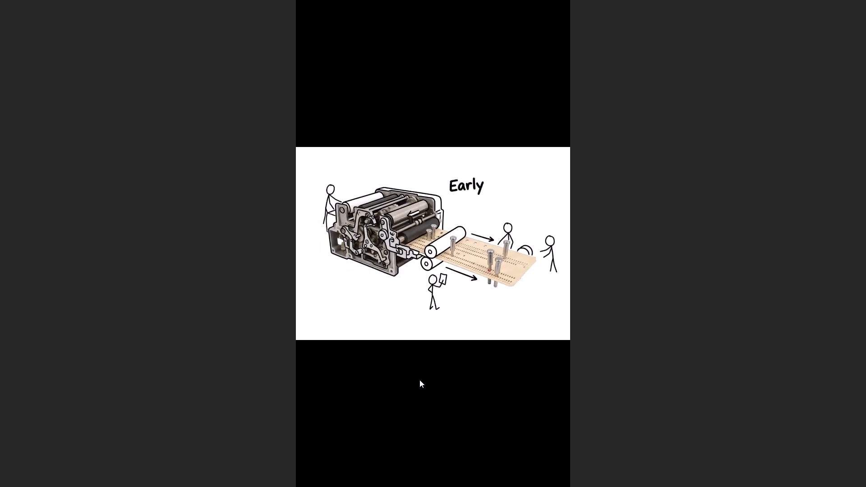
Leave the full-screen preview and return to the timeline.
key("Escape")
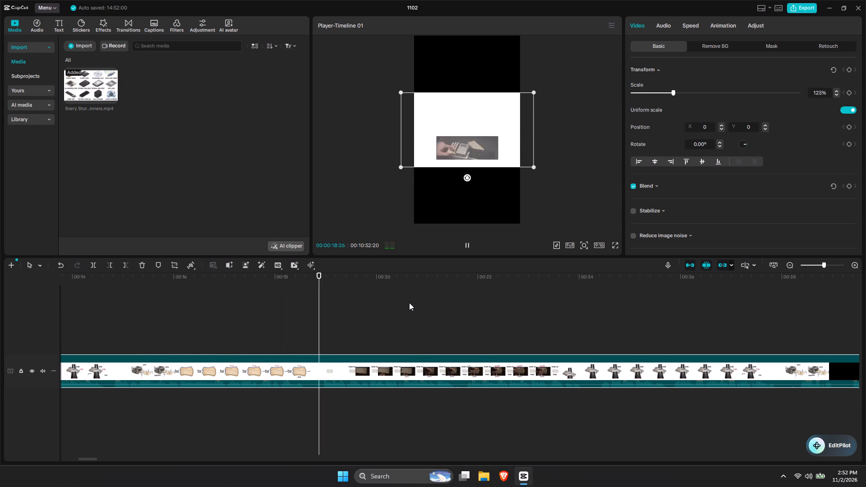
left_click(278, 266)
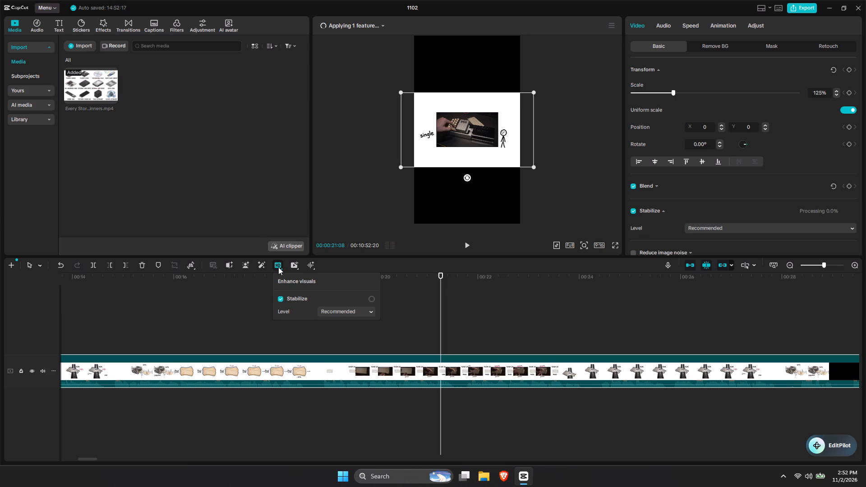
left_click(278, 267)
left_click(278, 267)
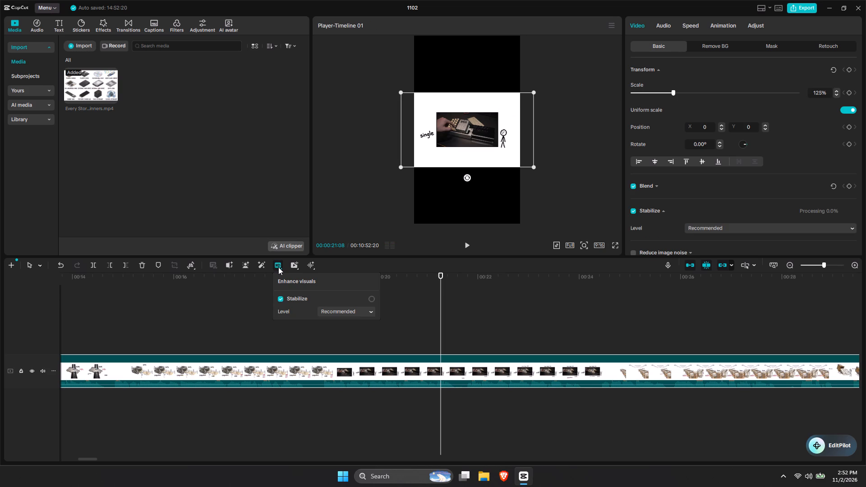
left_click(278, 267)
Play on to the end of the punch cards section, split the clip at 00:00:54:03 and delete everything after it.
left_click(227, 326)
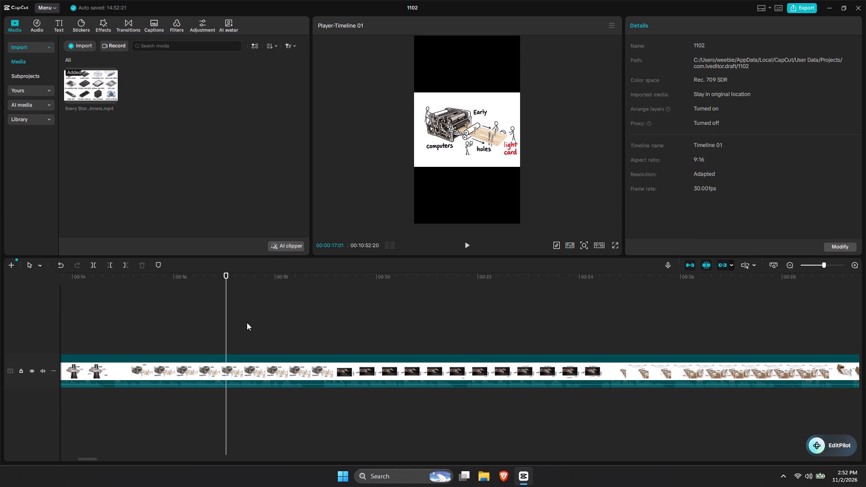
left_click(286, 276)
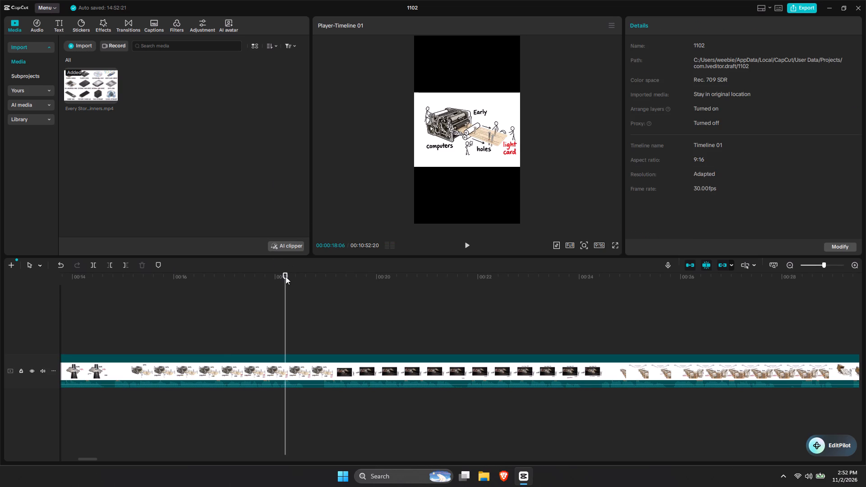
key("space")
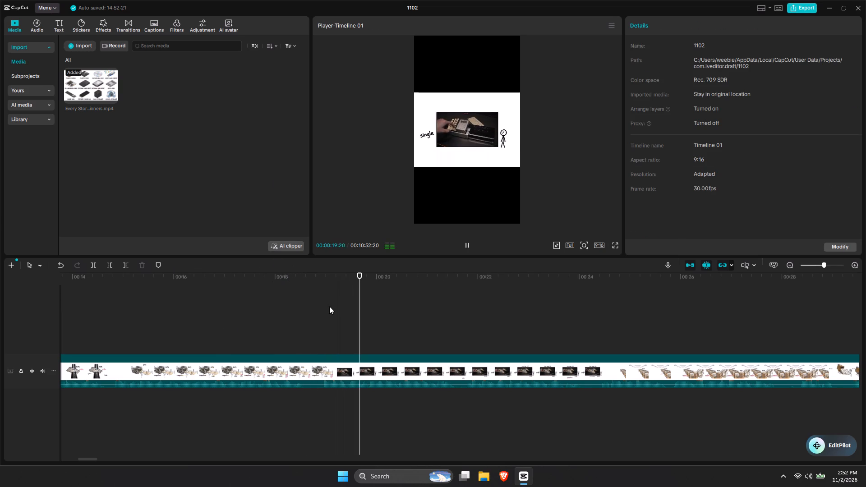
right_click(421, 264)
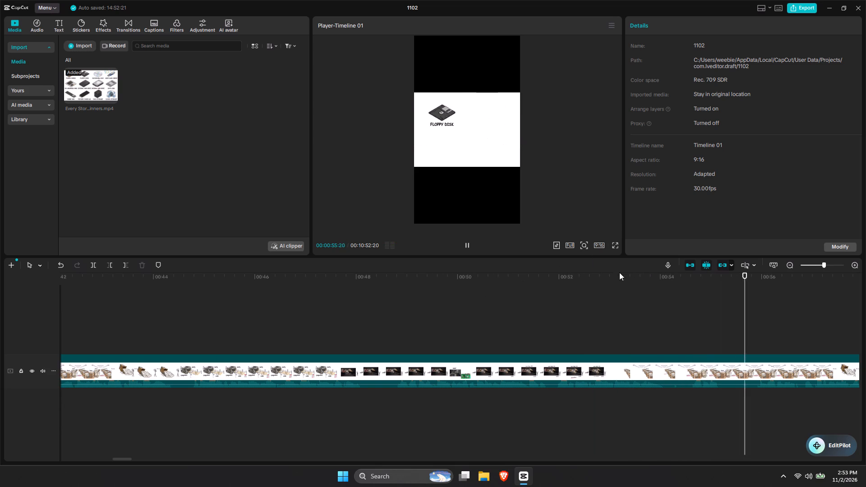
left_click(640, 276)
key("space")
key("space")
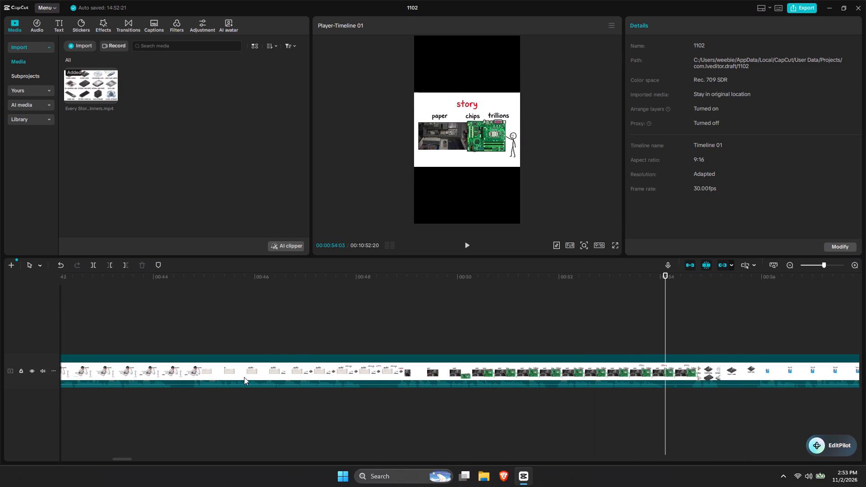
left_click(244, 377)
left_click(91, 266)
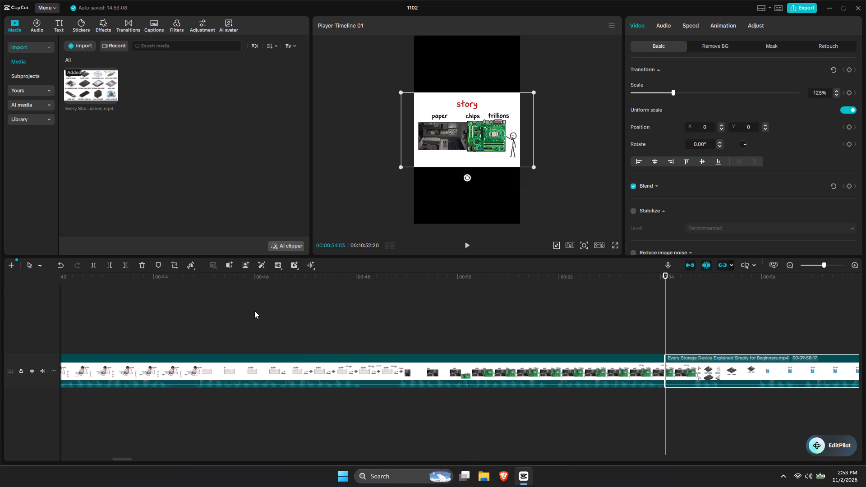
left_click(727, 368)
key("Delete")
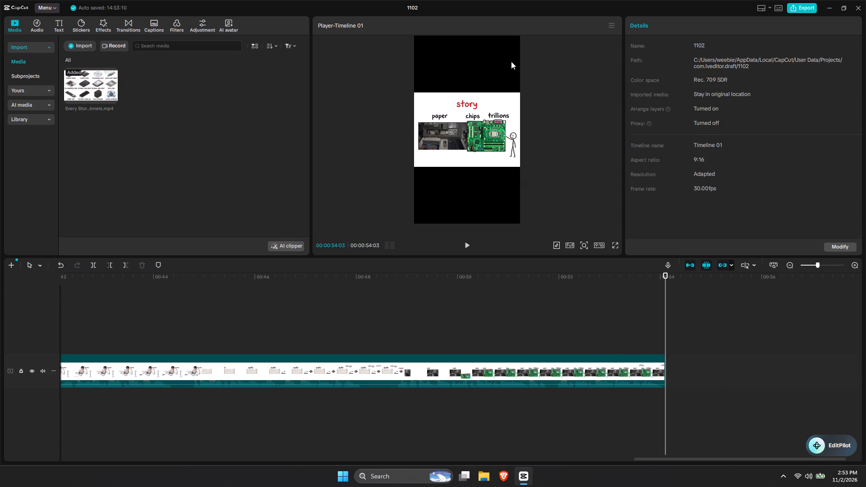
Open the export settings and name the exported video "punch cards 1".
left_click(789, 8)
left_click(539, 130)
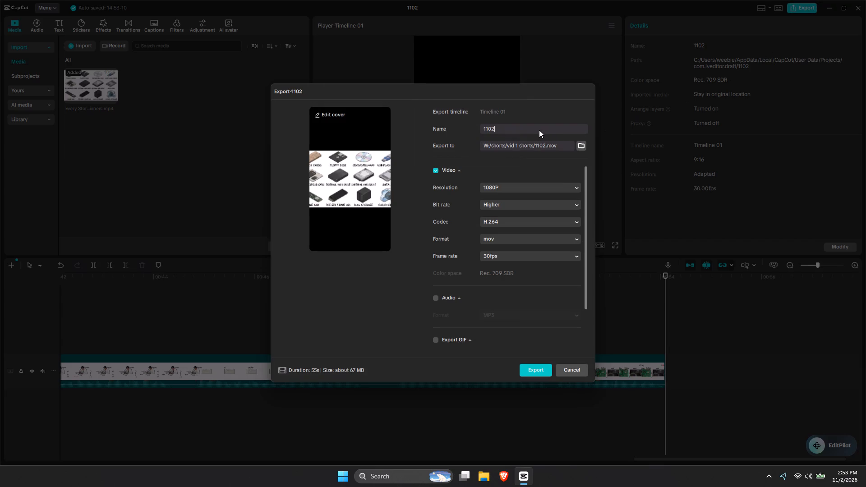
key("BackSpace")
key("BackSpace")
key("BackSpace")
key("BackSpace")
key("BackSpace")
key("BackSpace")
key("BackSpace")
key("BackSpace")
key("BackSpace")
key("BackSpace")
type("punch cards 1")
Set the export destination to the "vid 2 shorts" folder inside shorts on drive W.
left_click(580, 145)
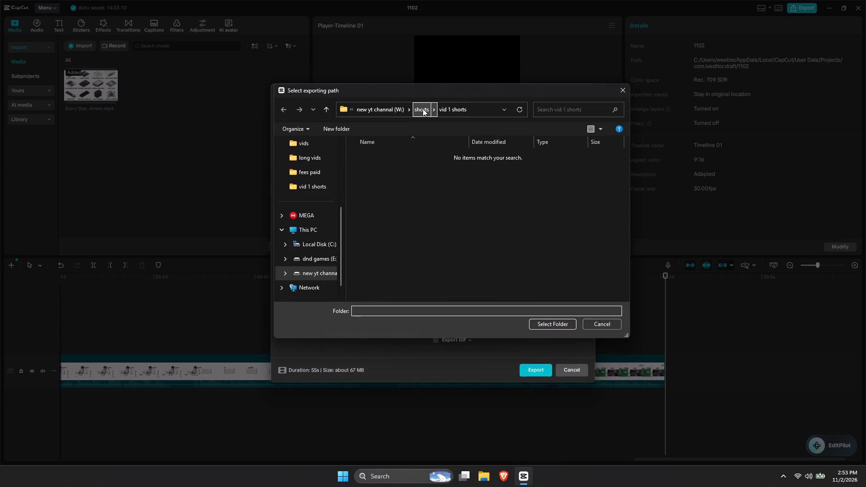
left_click(423, 109)
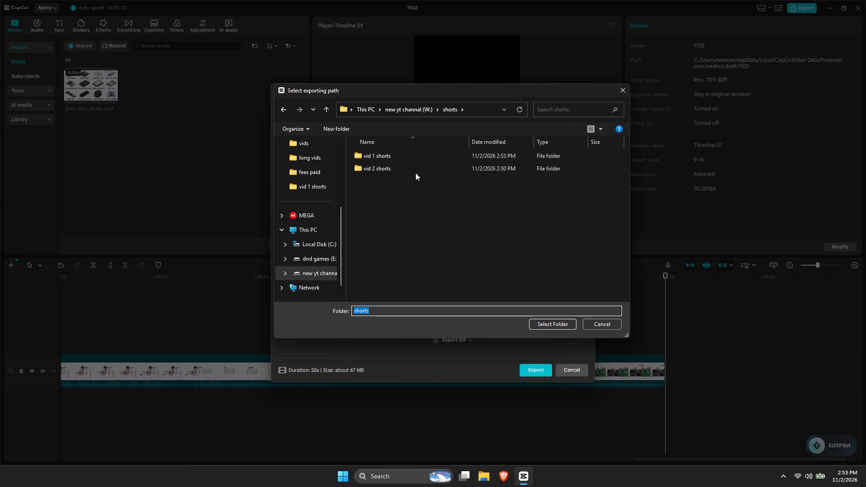
double_click(415, 170)
left_click(449, 209)
left_click(548, 324)
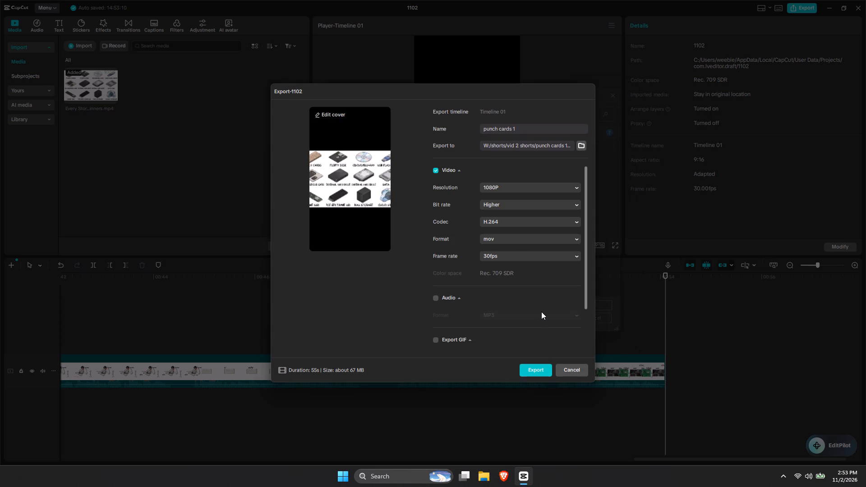
Set the export frame rate to 60fps and start exporting the short.
left_click(557, 257)
left_click(536, 356)
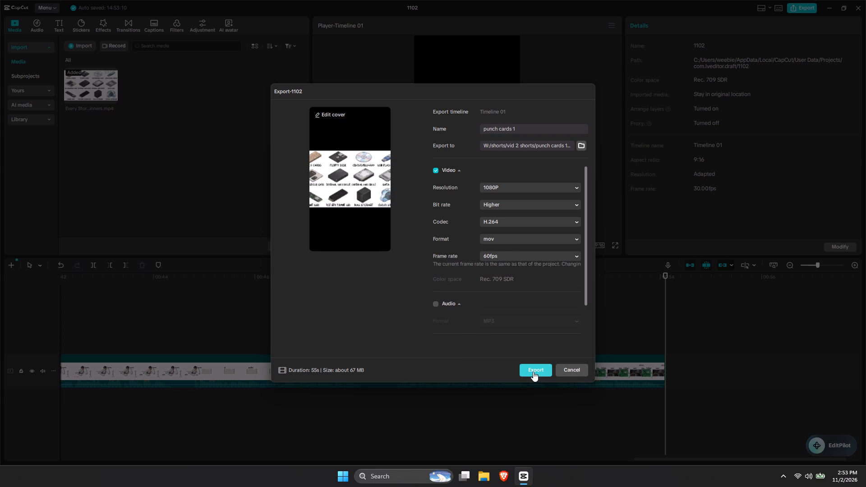
left_click(533, 372)
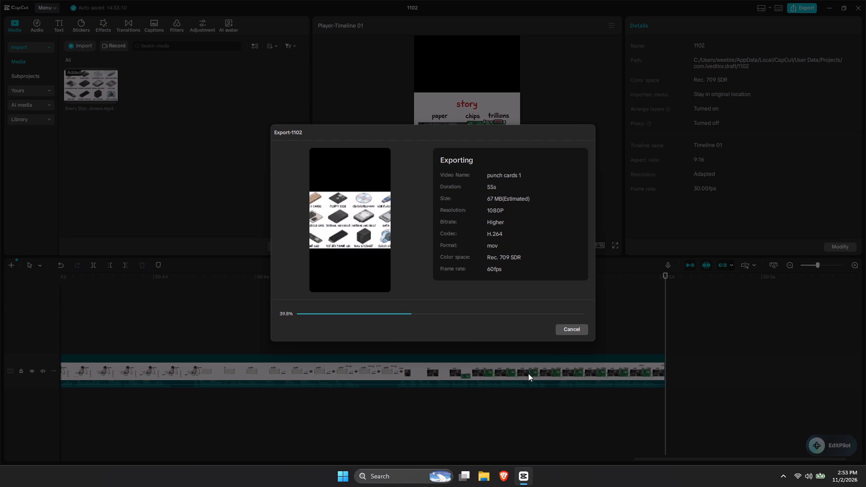
Switch to the browser and look through the Byte Lab YouTube channel's videos down to its oldest uploads.
left_click(504, 473)
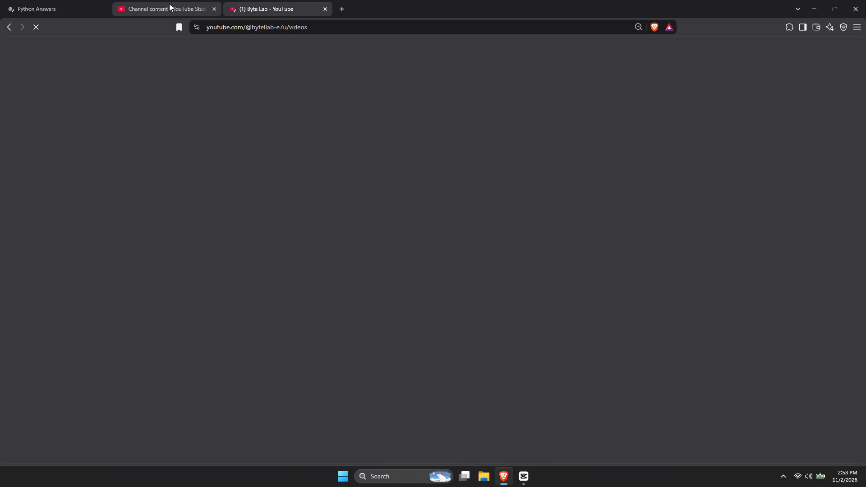
left_click(169, 4)
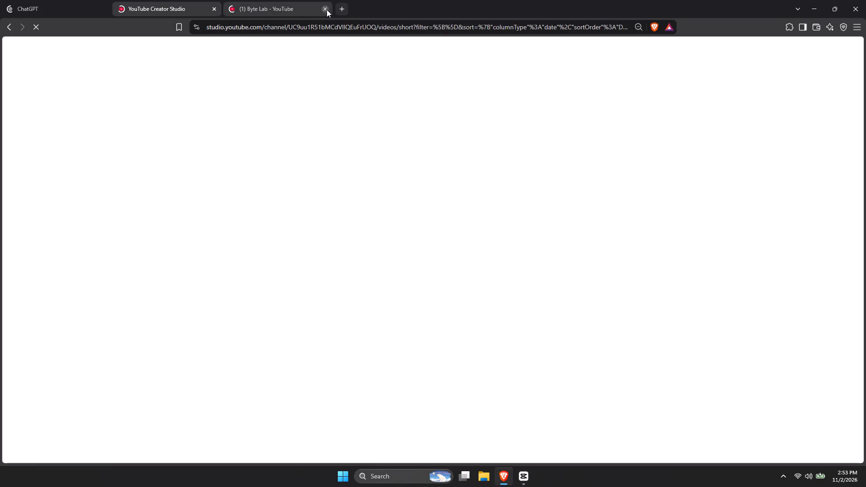
left_click(263, 6)
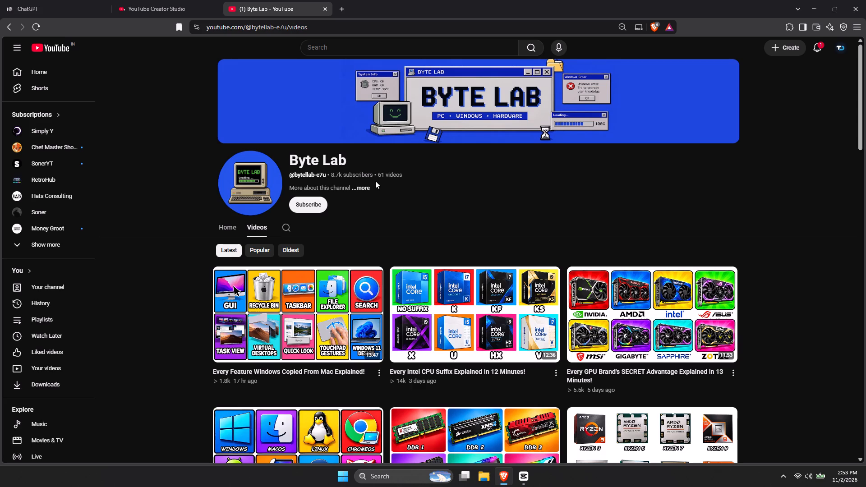
scroll(432, 210, "down", 1)
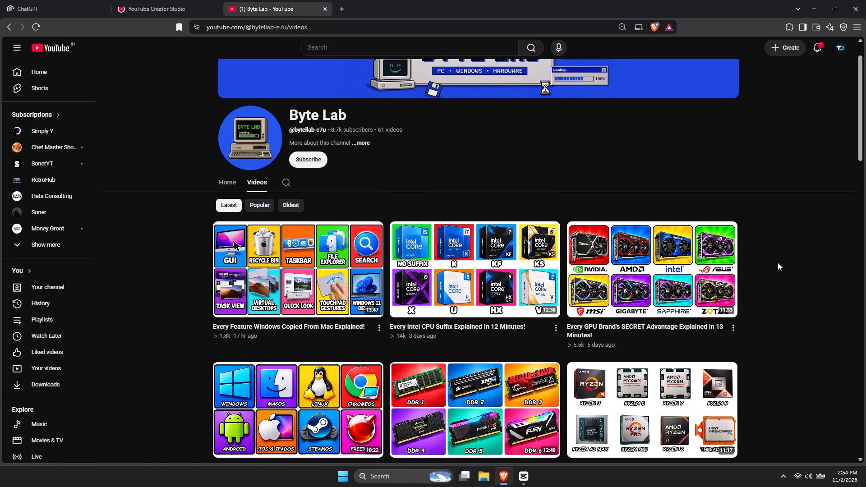
scroll(778, 263, "down", 1)
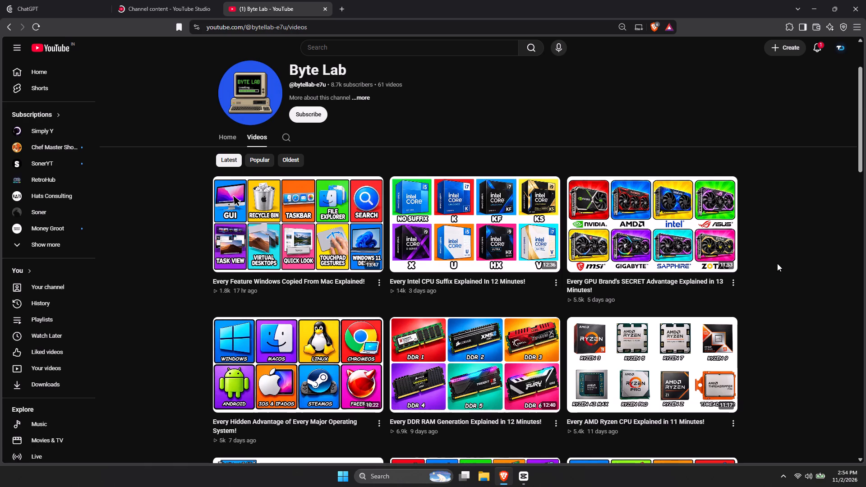
scroll(777, 263, "down", 1)
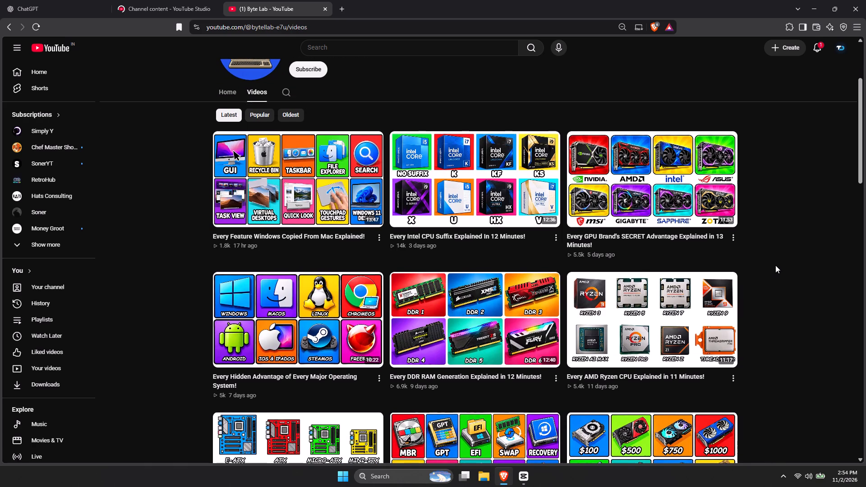
scroll(774, 266, "down", 2)
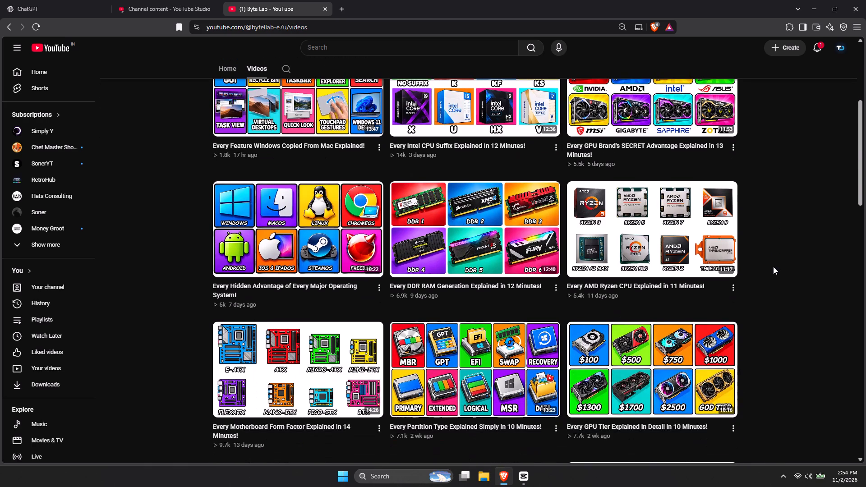
scroll(770, 270, "down", 3)
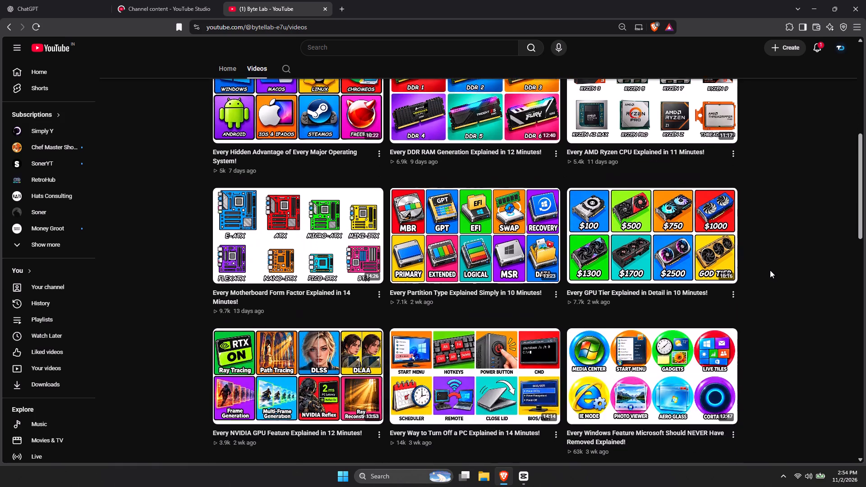
scroll(768, 270, "down", 20)
scroll(768, 270, "down", 20)
scroll(768, 270, "down", 1)
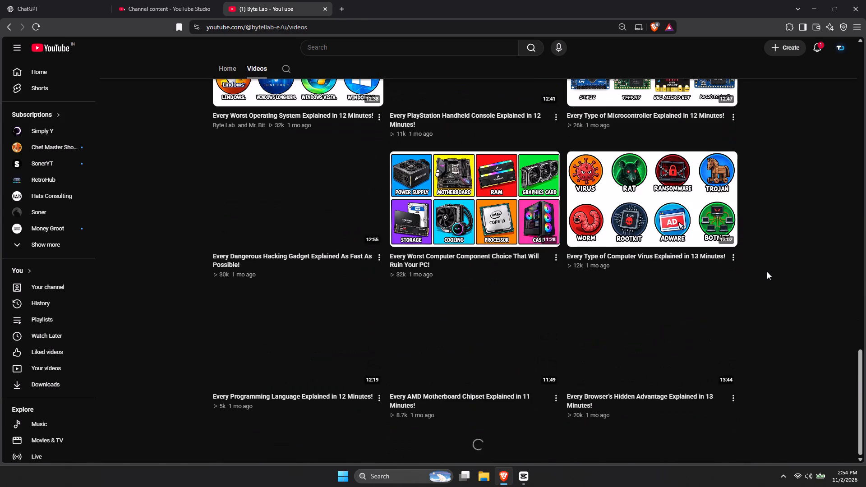
scroll(767, 271, "down", 20)
scroll(767, 271, "down", 18)
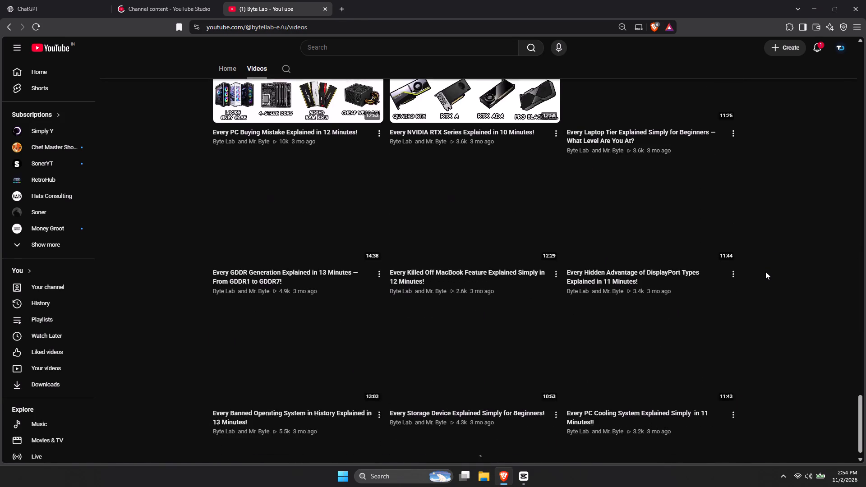
scroll(765, 271, "down", 15)
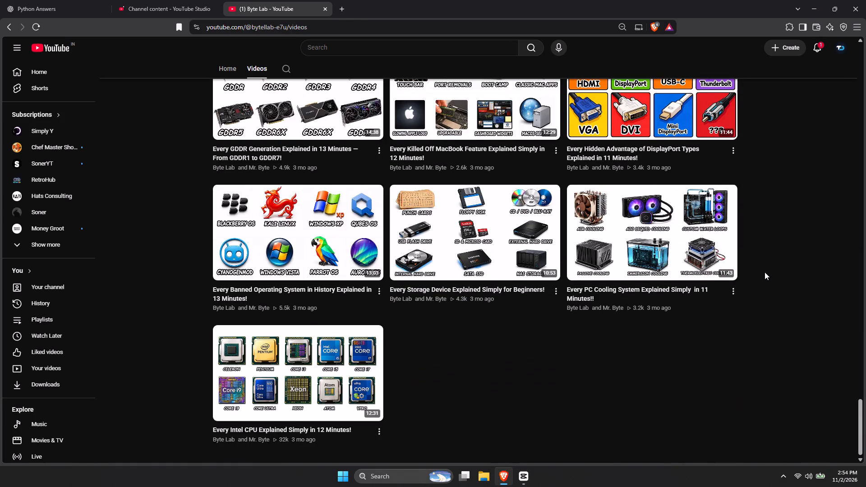
scroll(765, 272, "up", 7)
middle_click_drag(763, 274, 758, 258)
Open the "Every Computer Port Explained in 12 Minutes!" video, pause it, and expand its description to examine and highlight the opening text.
left_click(632, 167)
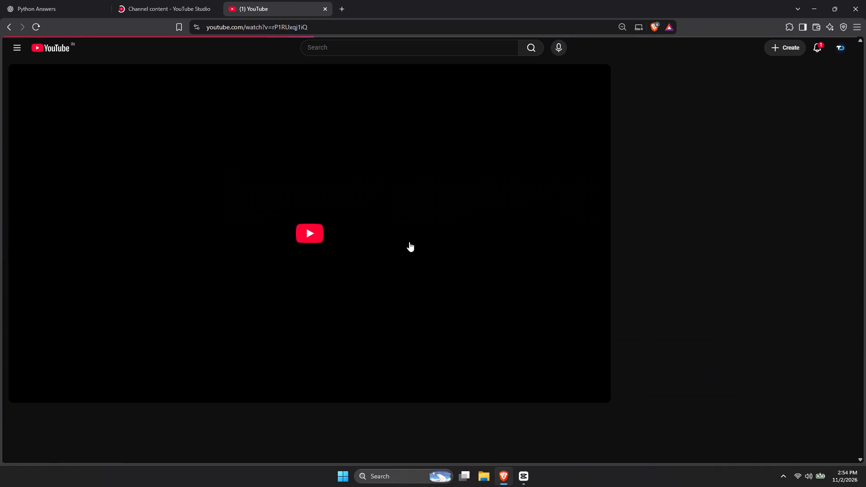
left_click(344, 255)
scroll(354, 274, "down", 3)
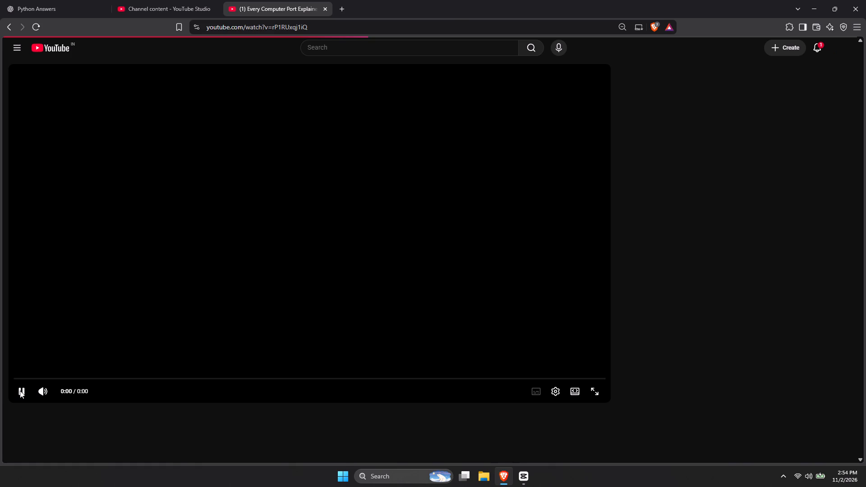
scroll(299, 299, "down", 6)
left_click(229, 258)
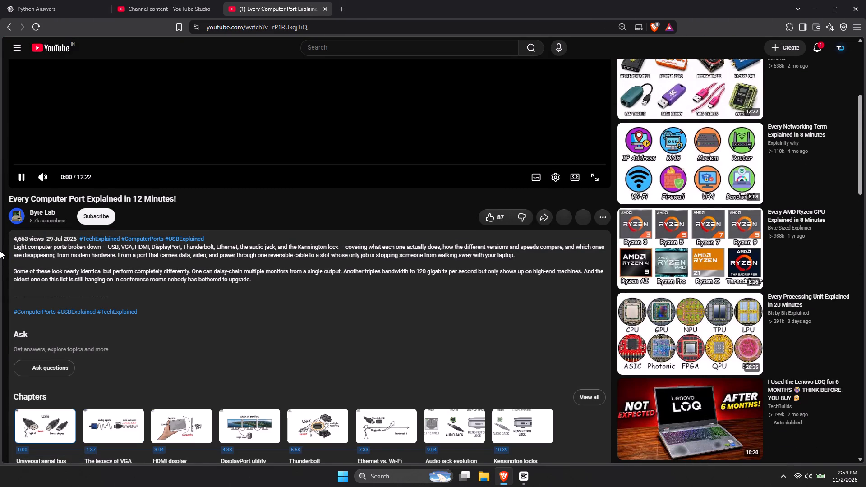
left_click(193, 109)
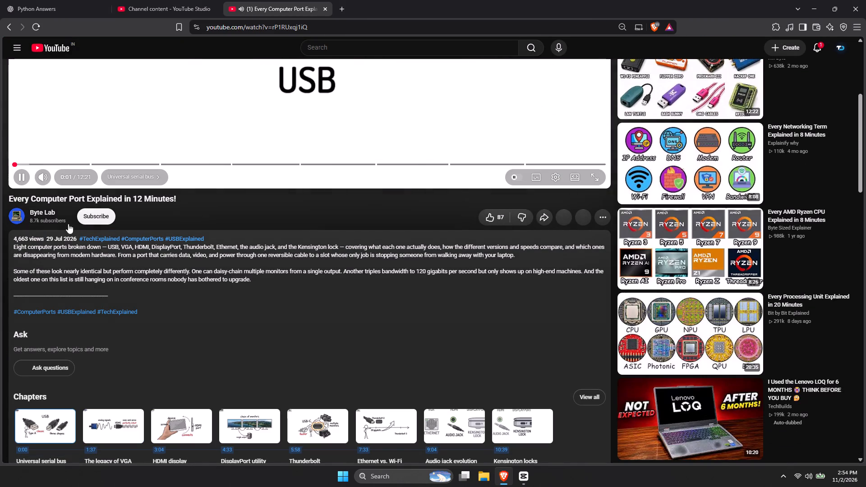
left_click_drag(12, 247, 101, 253)
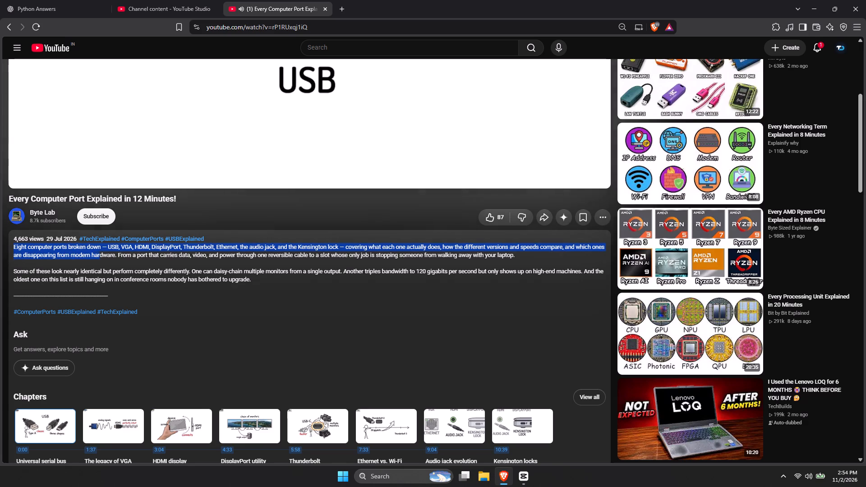
left_click_drag(101, 253, 134, 254)
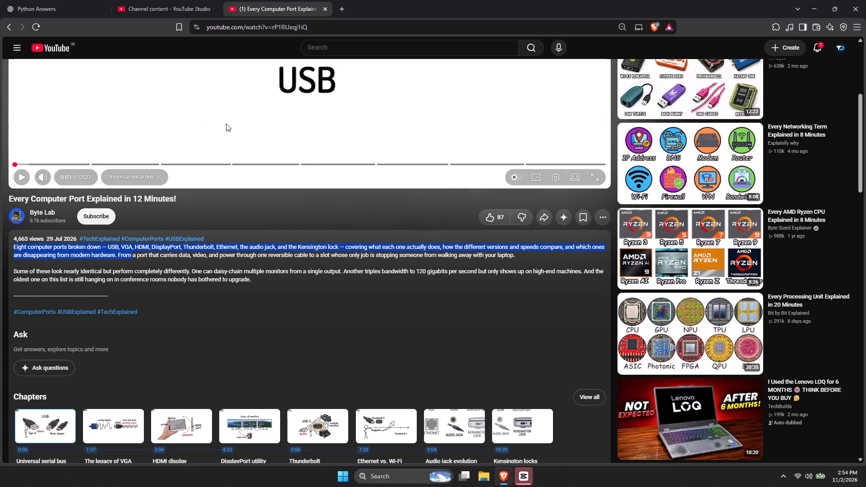
Switch to CapCut, close the finished export, and undo the deletion of the footage following the first short.
left_click(525, 486)
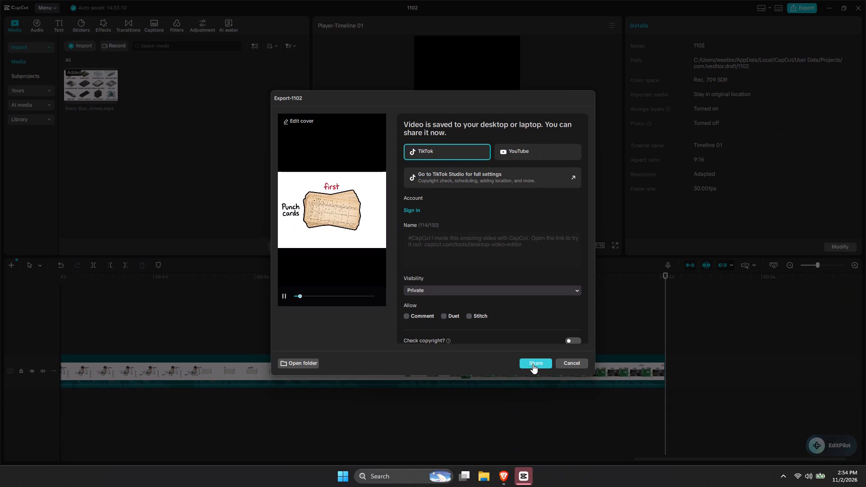
left_click(568, 363)
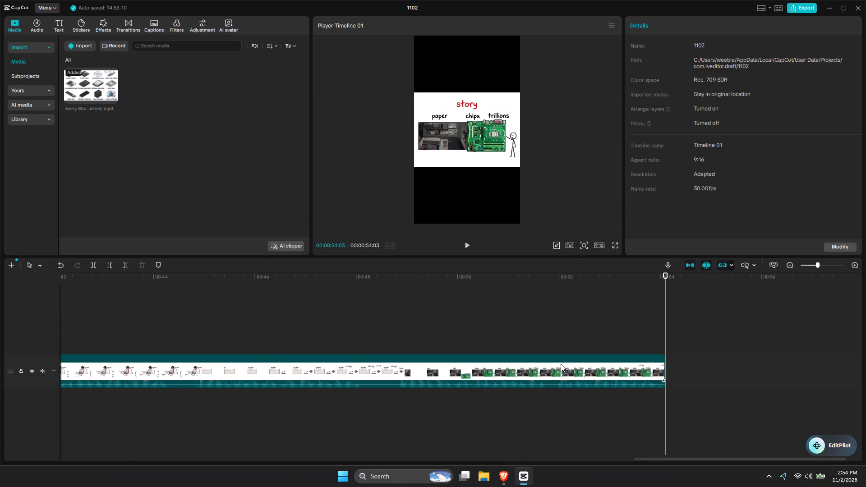
key("ctrl+z")
Delete the already exported first segment from the timeline, keeping the remaining footage.
left_click(586, 367)
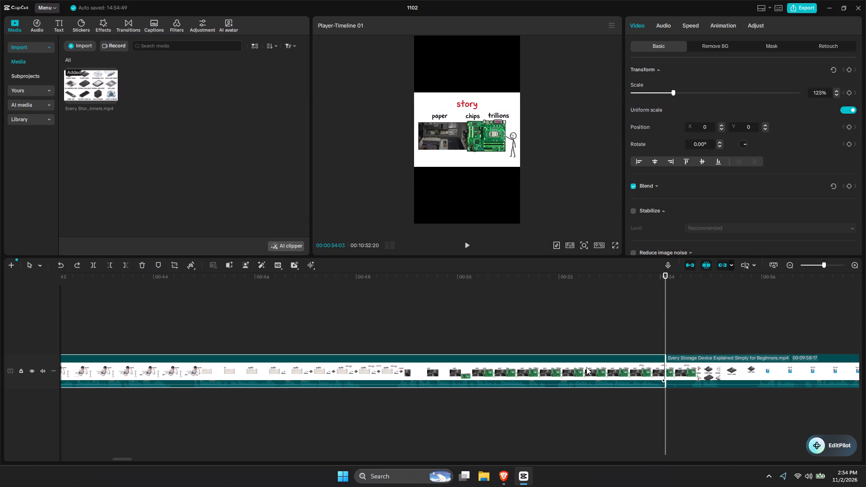
key("Delete")
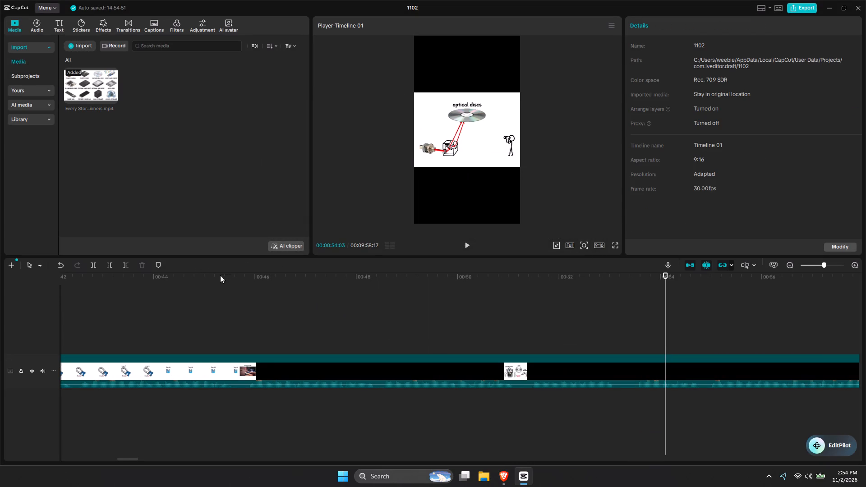
Play the remaining footage from the beginning of the timeline to review the floppy disk section.
left_click_drag(220, 275, 0, 287)
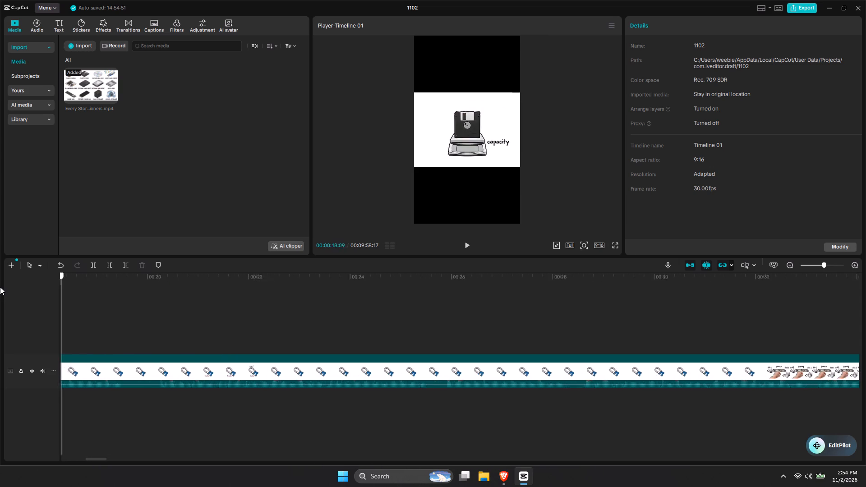
left_click_drag(0, 287, 0, 282)
key("space")
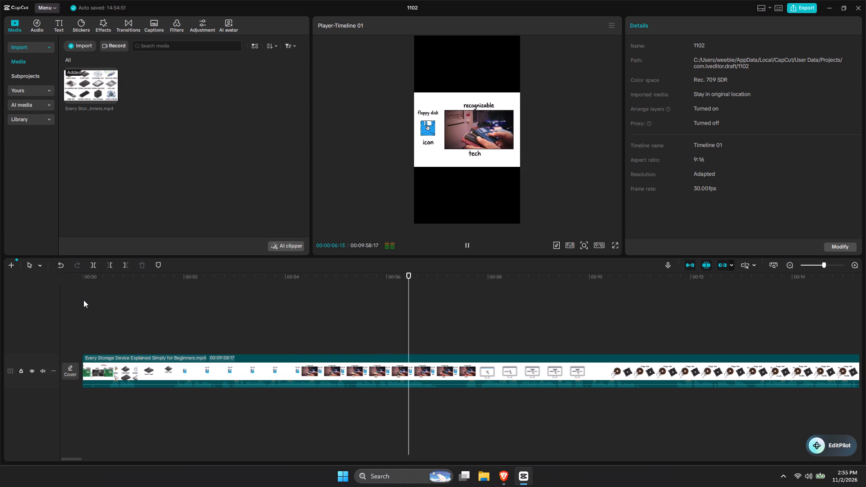
Switch to the browser, look through the computer port video's description, chapters and comments, and close its tab.
key("alt+Tab")
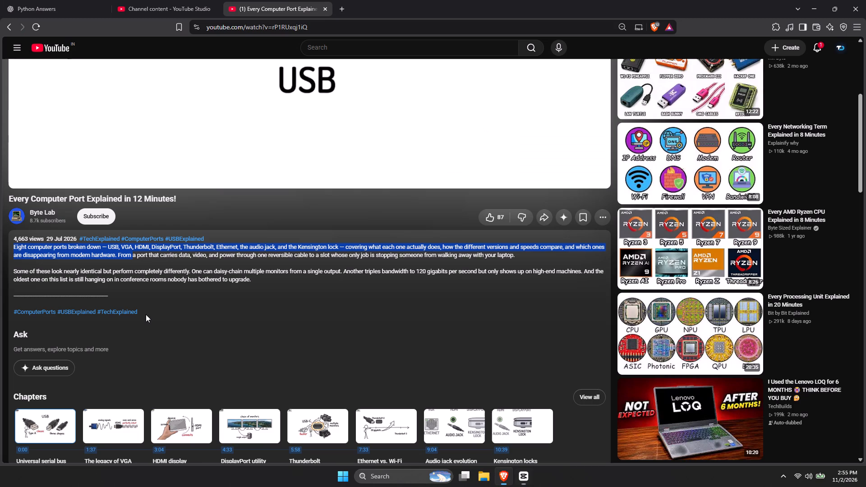
left_click(283, 292)
scroll(286, 290, "down", 8)
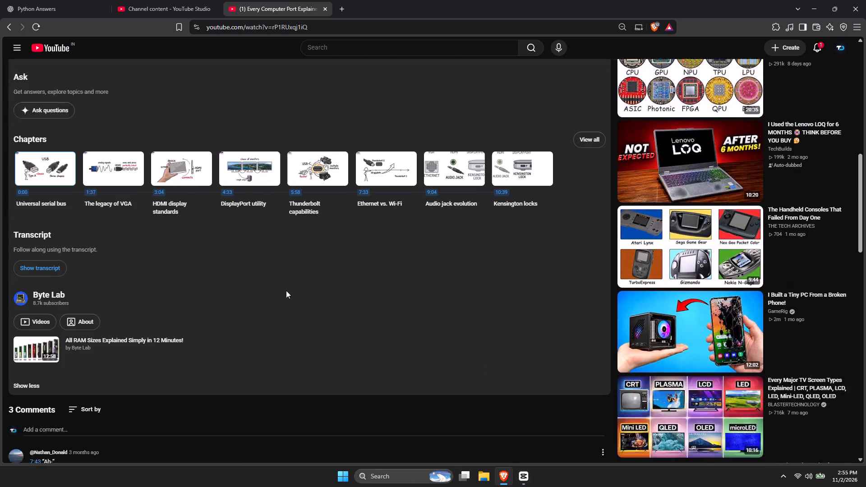
scroll(286, 290, "down", 1)
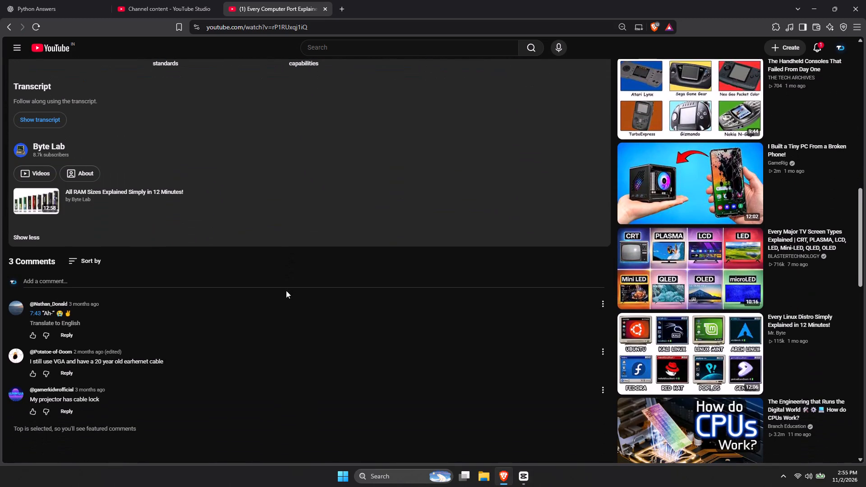
scroll(286, 290, "up", 9)
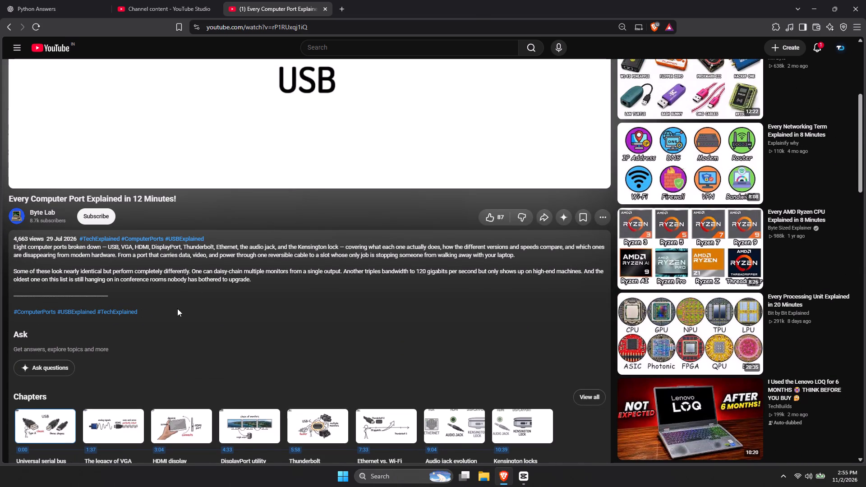
key("alt+Tab")
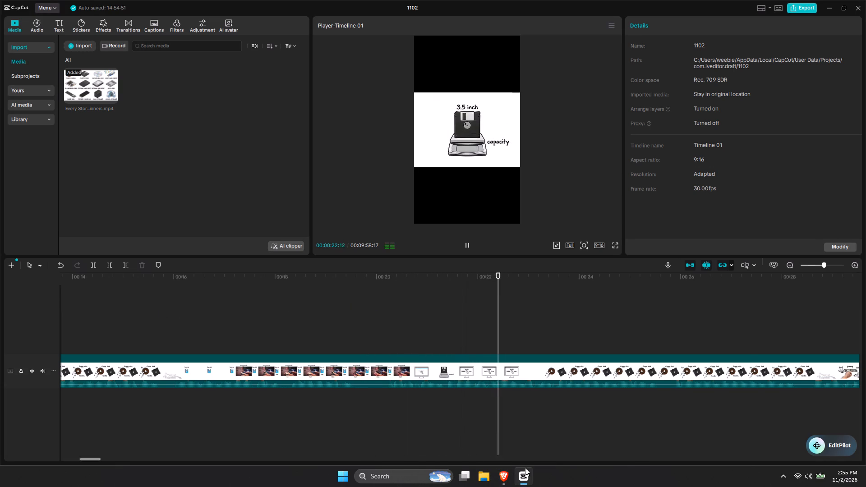
left_click(507, 476)
left_click(326, 5)
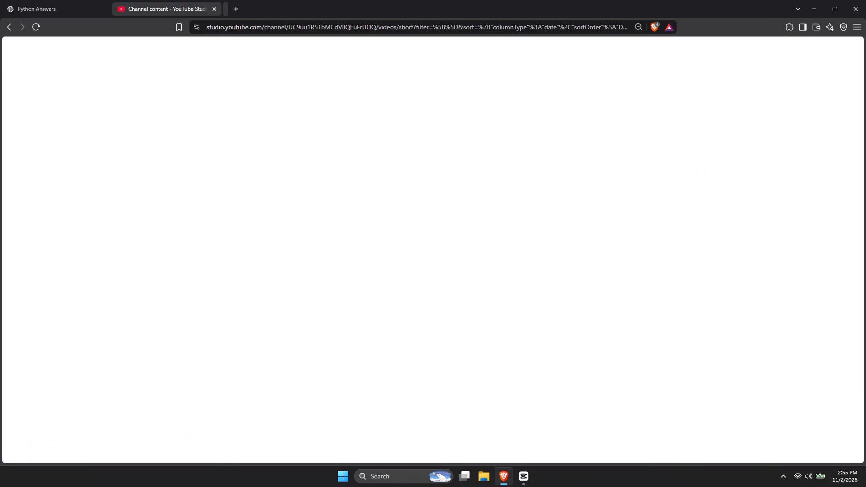
Switch to CapCut and split the clip at 00:00:51:12, on the last frame of the floppy disk section.
left_click(522, 470)
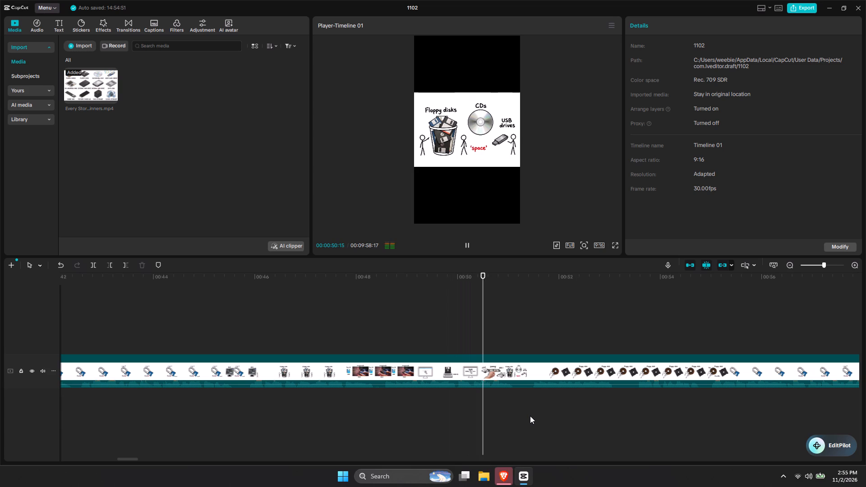
key("space")
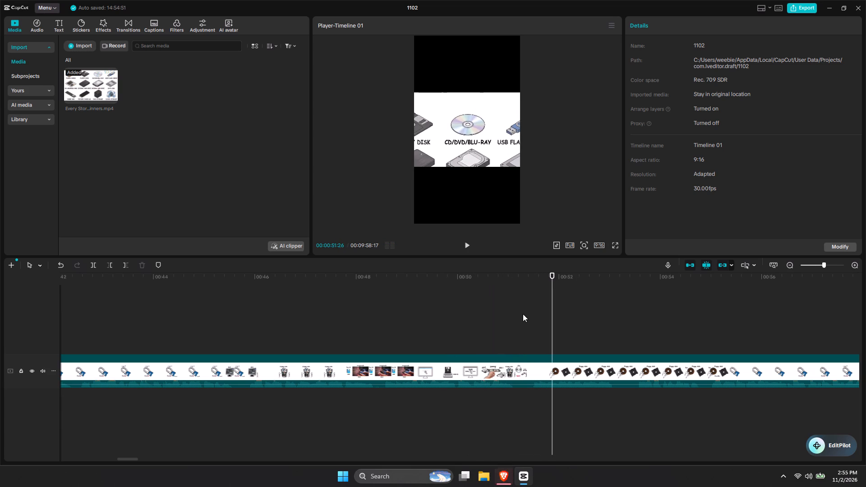
key("Left")
key("Left")
key("Left")
key("Left")
key("Left")
key("Left")
key("Left")
key("Left")
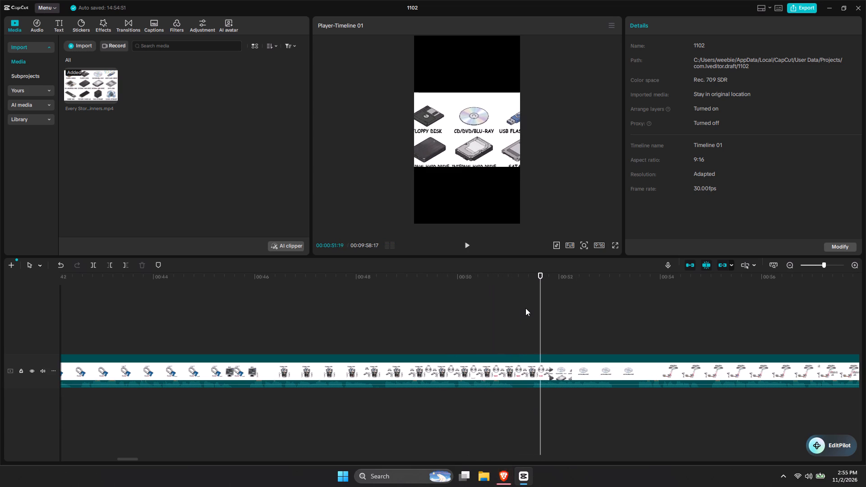
key("Left")
key("Left")
key("Left")
key("Left")
key("Left")
key("Left")
key("Left")
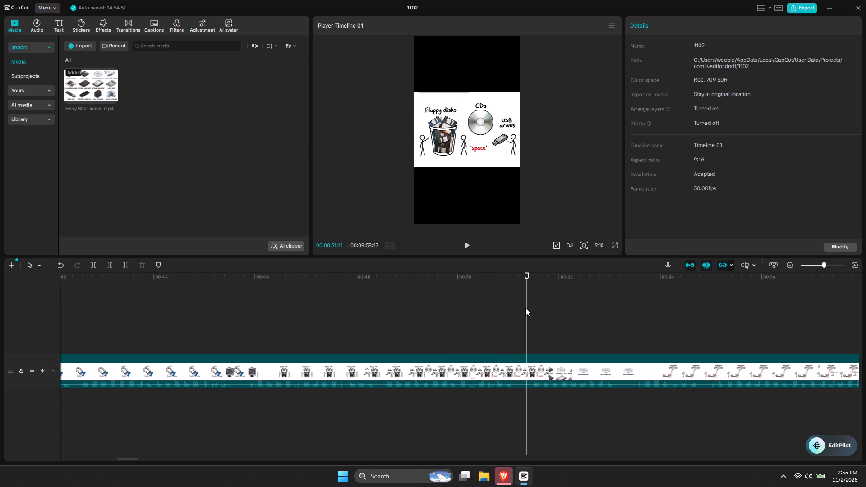
key("Left")
key("Right")
key("Right")
key("Right")
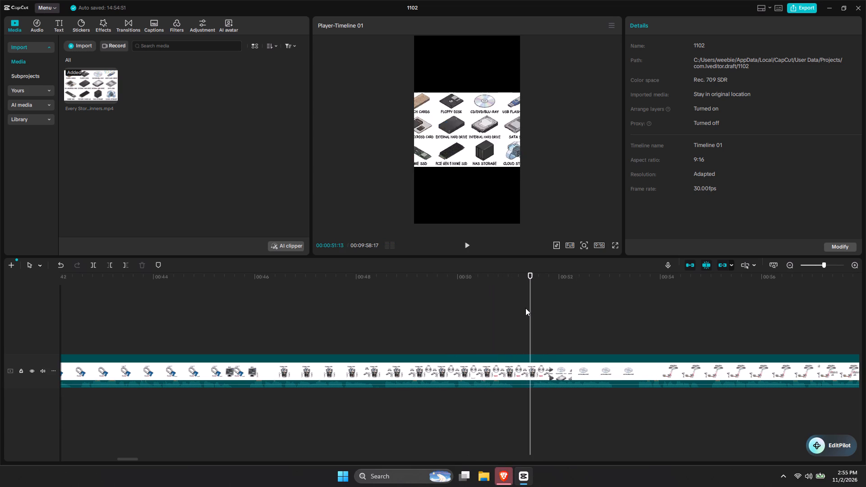
key("Left")
left_click(467, 354)
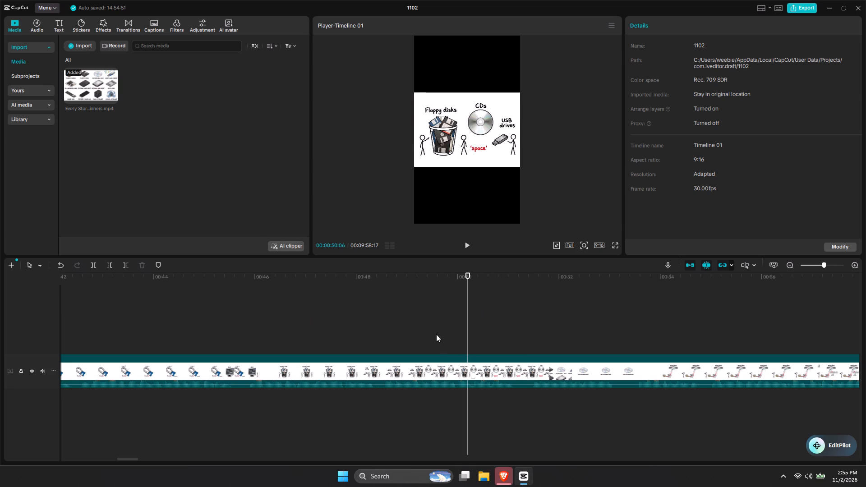
key("space")
key("space")
key("space")
key("space")
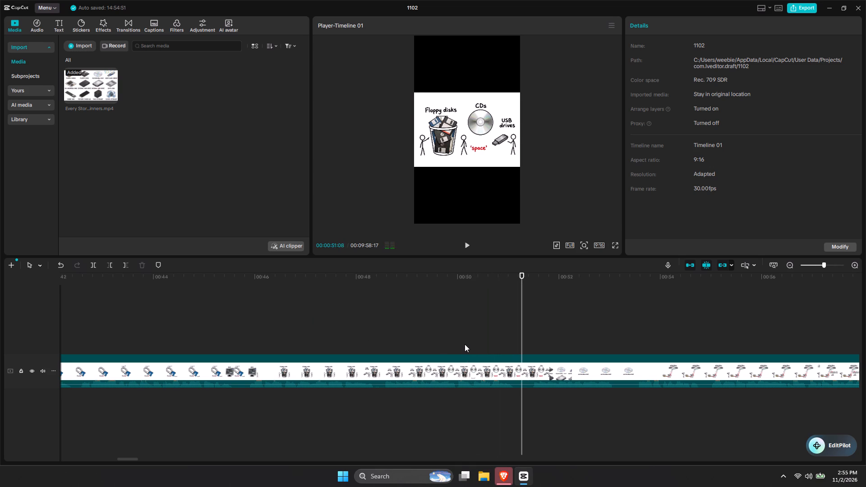
key("Right")
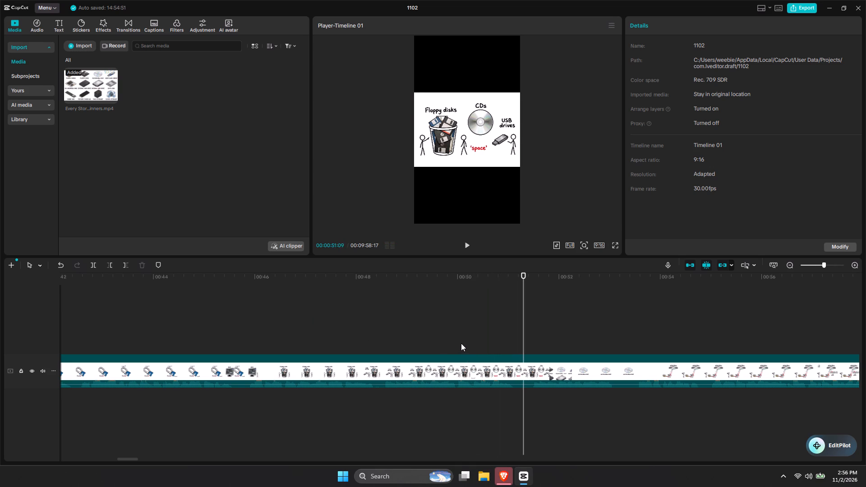
key("Right")
key("Right")
key("Right")
key("Right")
key("Left")
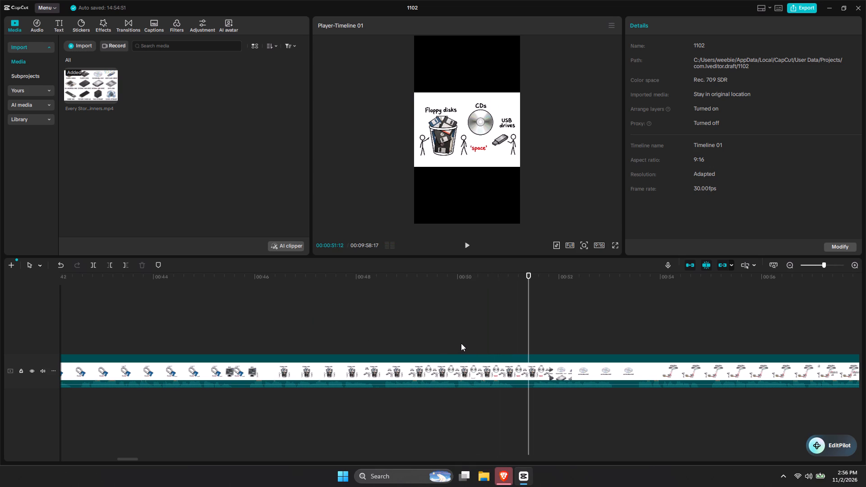
left_click(89, 266)
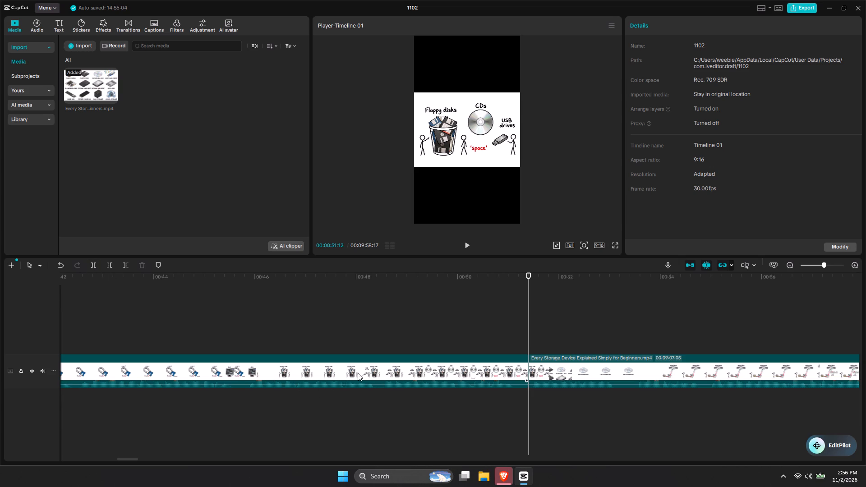
Delete the footage after the split so only the floppy disk section remains.
left_click(579, 365)
key("Delete")
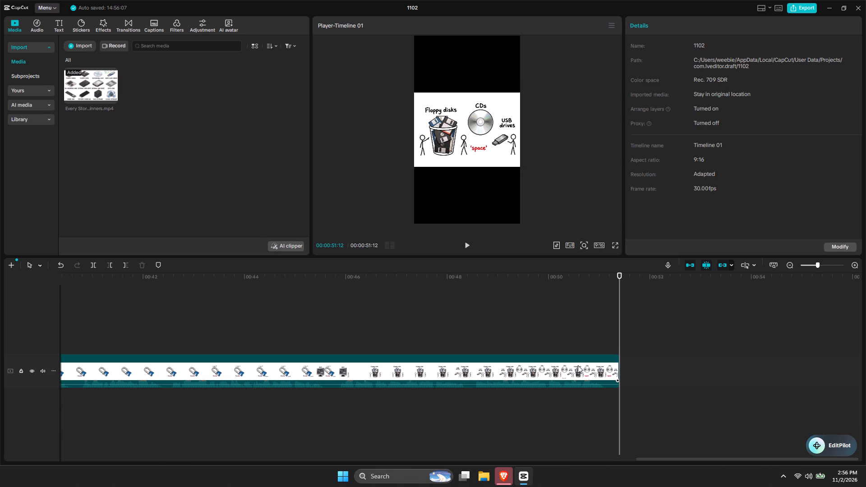
Open the export settings and name the video "floppy disk 2".
left_click(797, 8)
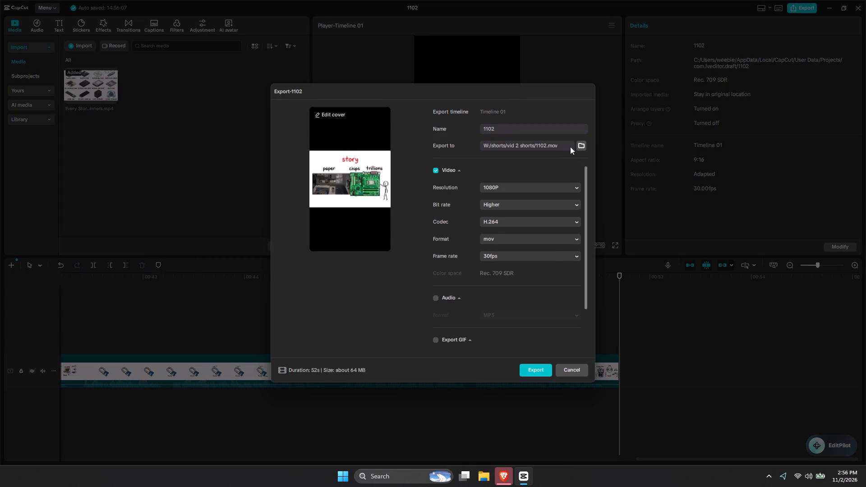
double_click(554, 127)
type("floppy disk")
key("space")
type("2")
Set the export frame rate to 60fps and start exporting the floppy disk short.
left_click(539, 255)
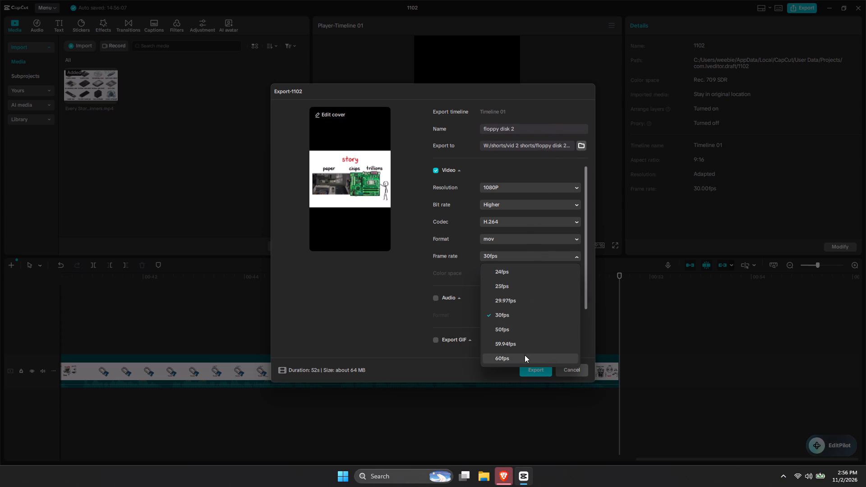
left_click(525, 355)
left_click(533, 372)
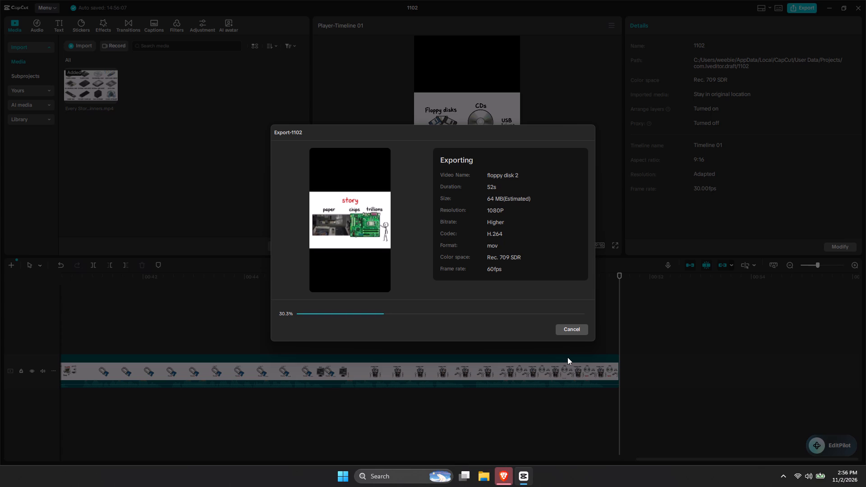
Switch to the browser and let it make the resource-heavy Python Answers tab inactive.
left_click(507, 474)
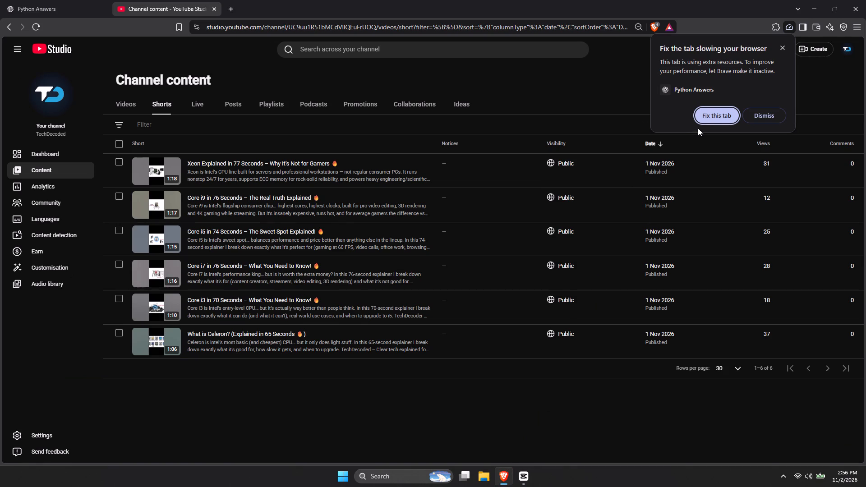
left_click(712, 121)
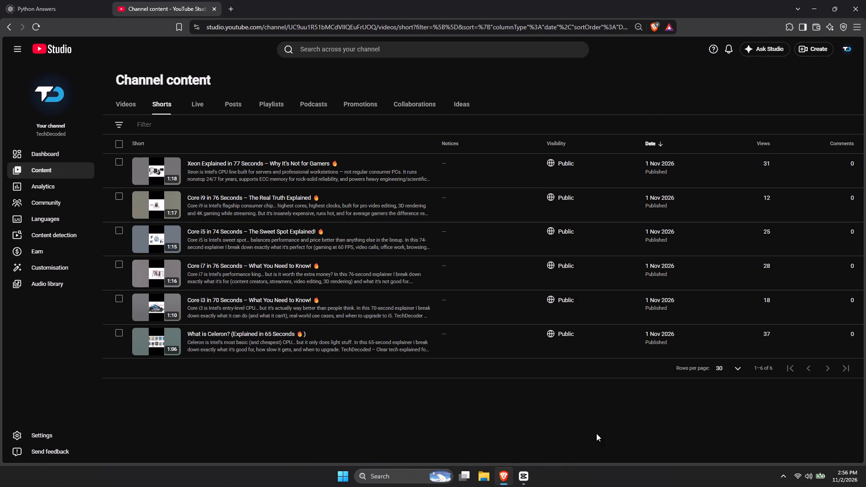
Look over the channel's Shorts list, open the "What is Celeron?" short's analytics, and examine its views, traffic sources and audience retention.
scroll(322, 385, "up", 6)
scroll(318, 294, "down", 7)
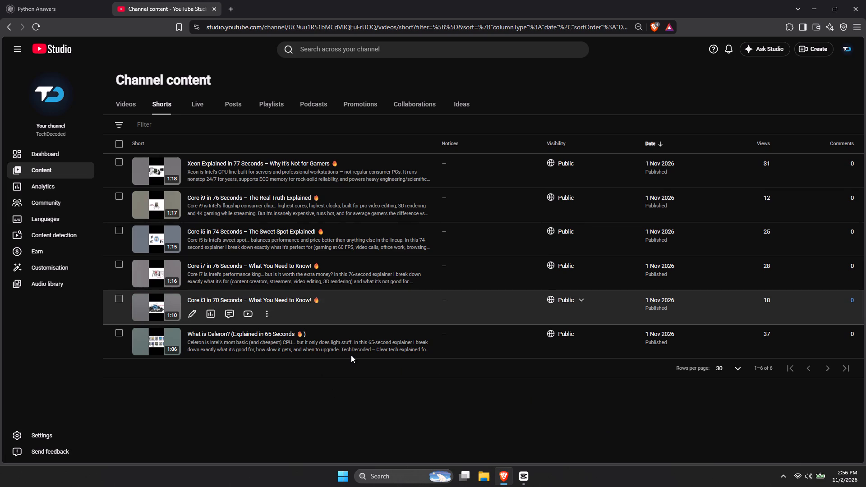
scroll(357, 359, "up", 7)
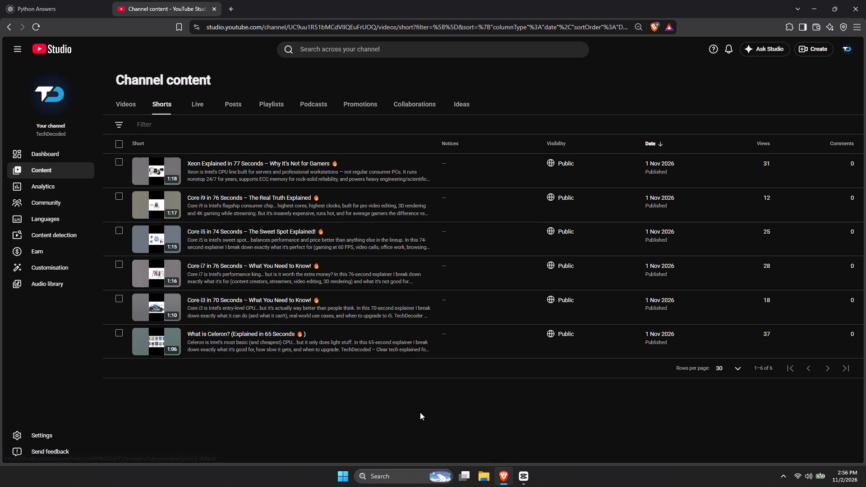
left_click(215, 347)
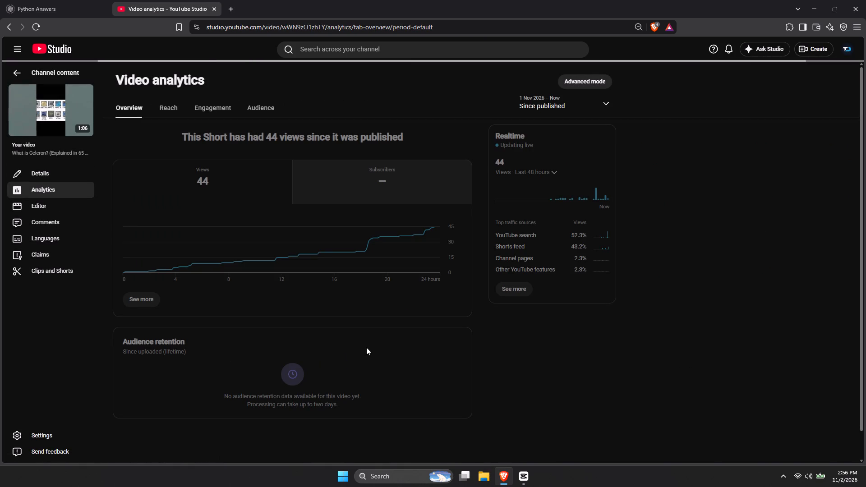
scroll(432, 347, "down", 6)
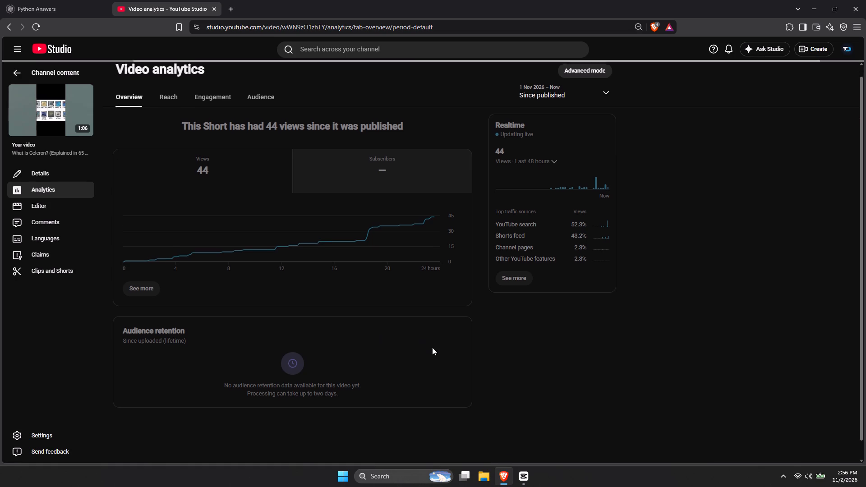
scroll(459, 373, "down", 5)
scroll(408, 374, "down", 6)
scroll(408, 374, "up", 6)
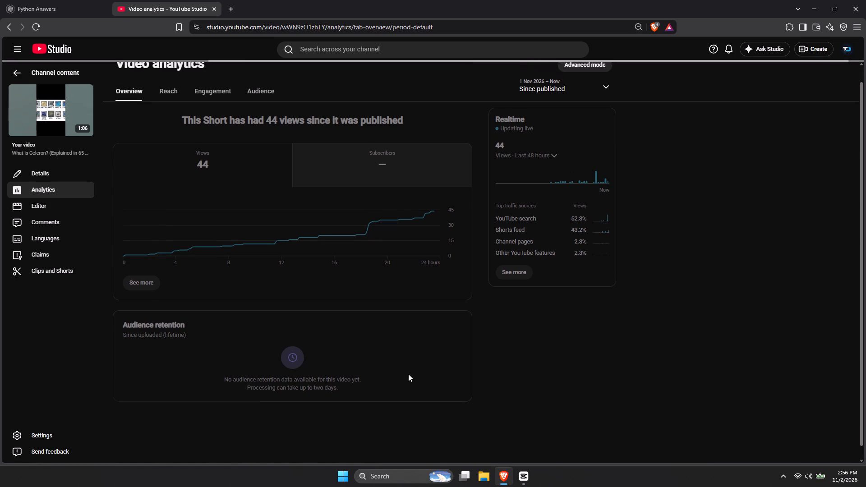
Examine the Celeron Short's reach analytics, including how viewers find it, bell notifications and YouTube search terms.
left_click_drag(239, 396, 320, 396)
left_click(297, 413)
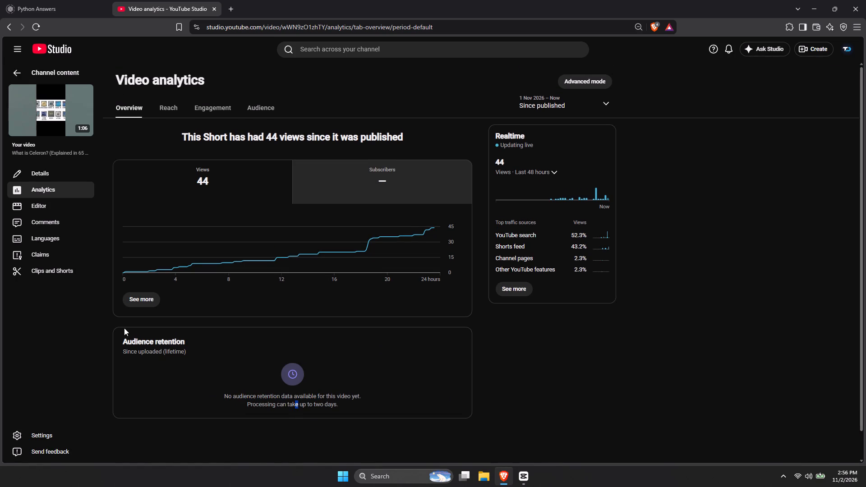
scroll(251, 312, "down", 4)
left_click(160, 78)
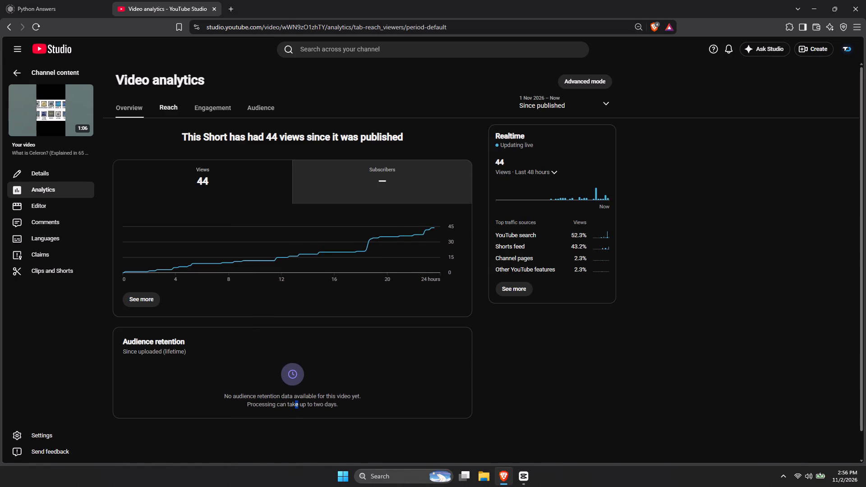
scroll(303, 289, "down", 2)
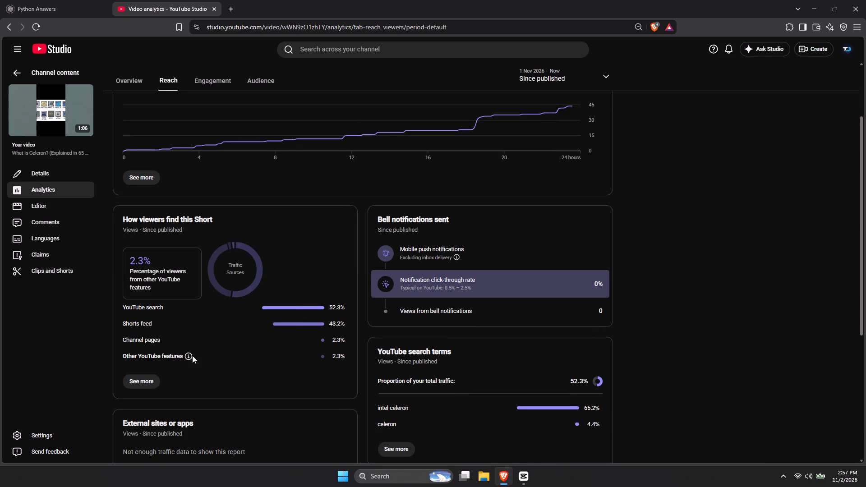
scroll(322, 358, "down", 3)
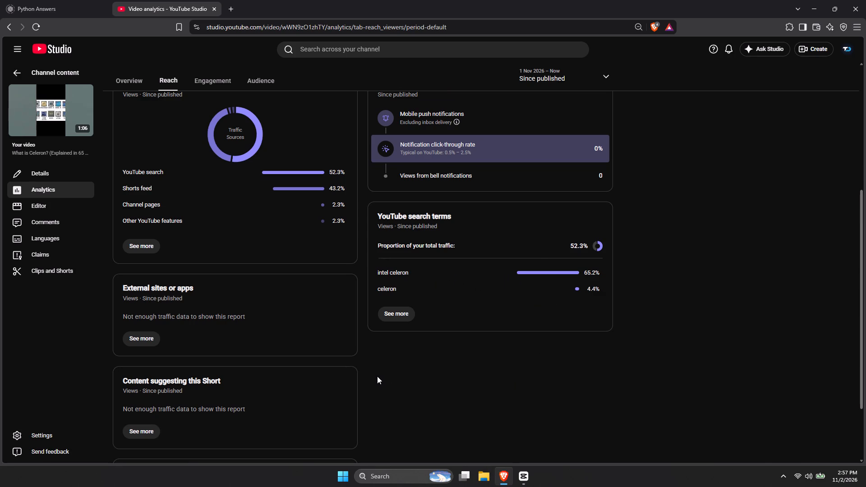
scroll(377, 376, "up", 1)
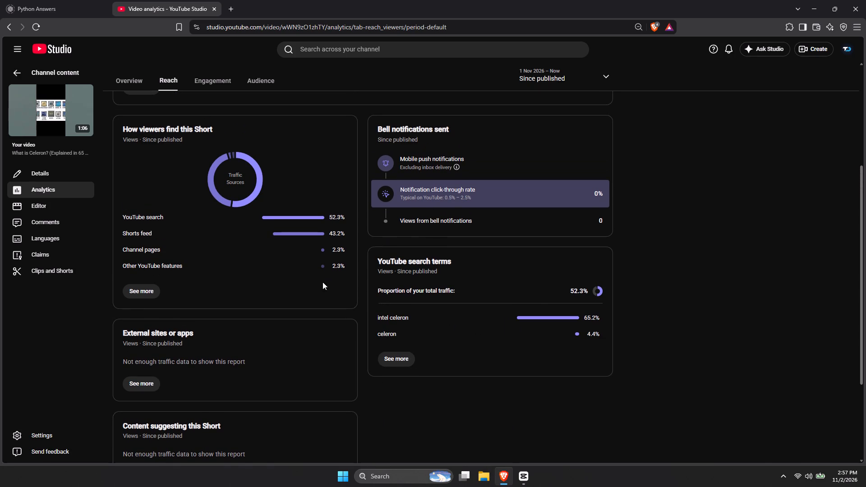
scroll(307, 319, "down", 5)
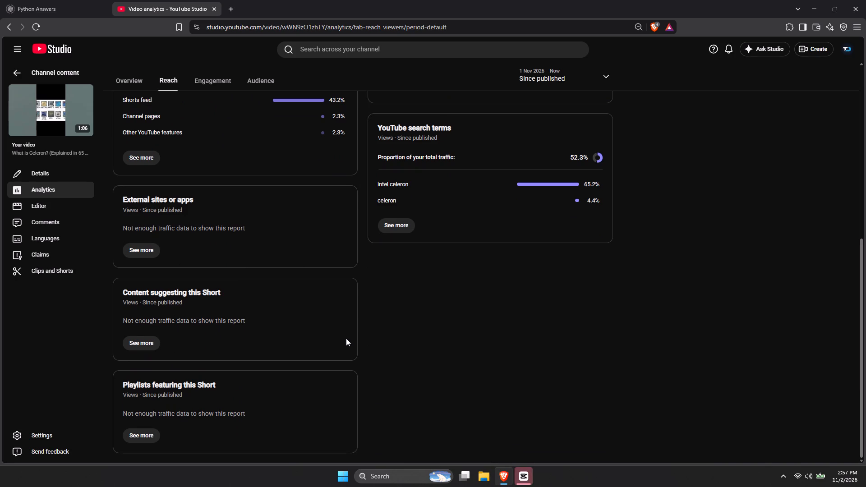
scroll(436, 353, "up", 6)
scroll(450, 393, "up", 8)
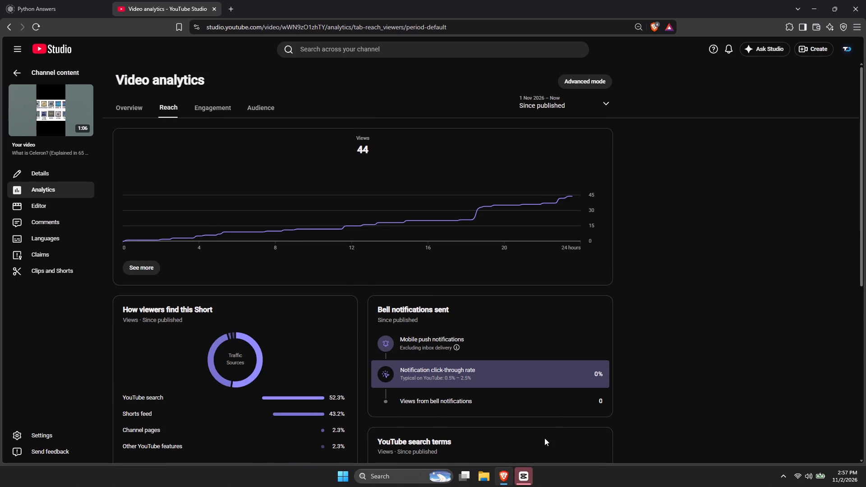
Review the Short's engagement analytics, including how viewers engaged, end screen click rate and top remixed.
left_click(223, 105)
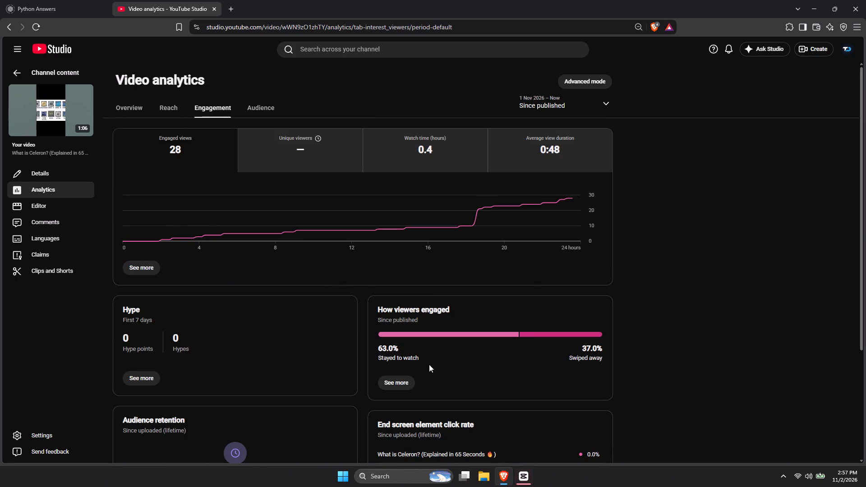
scroll(511, 364, "down", 3)
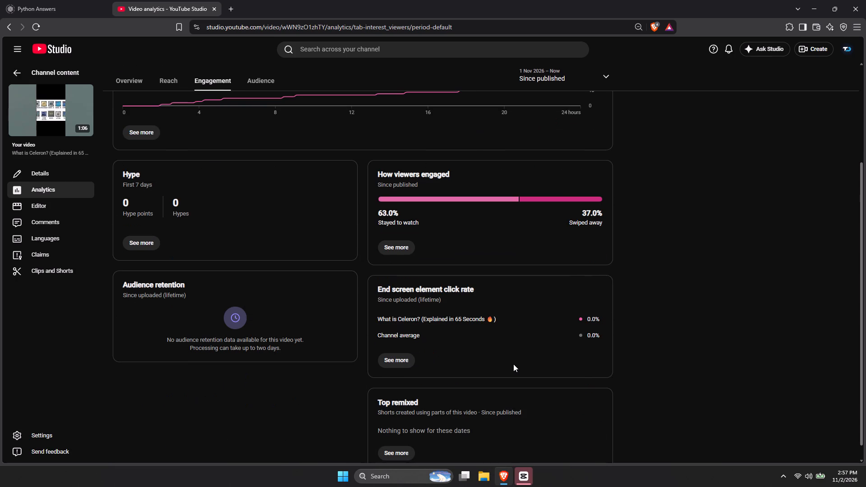
left_click_drag(378, 334, 423, 335)
left_click(398, 334)
scroll(263, 357, "down", 4)
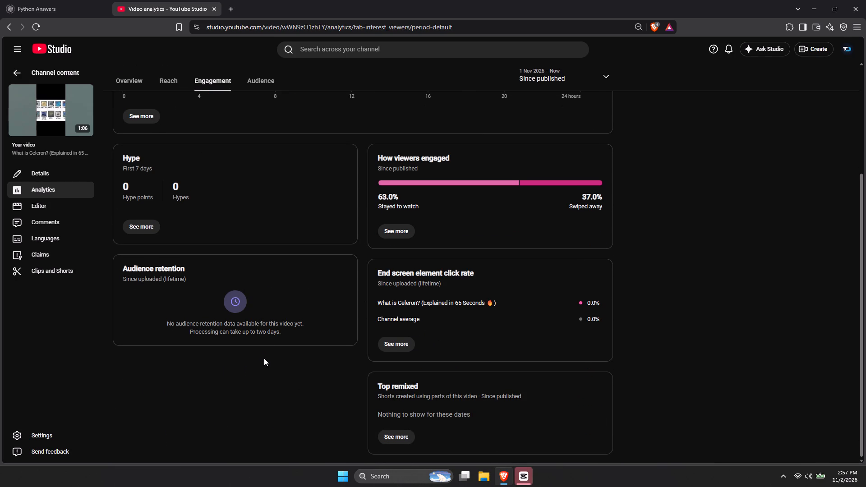
left_click(401, 387)
Review the Short's audience analytics, including device type, watch behaviour, geographies and subtitle languages.
left_click(248, 109)
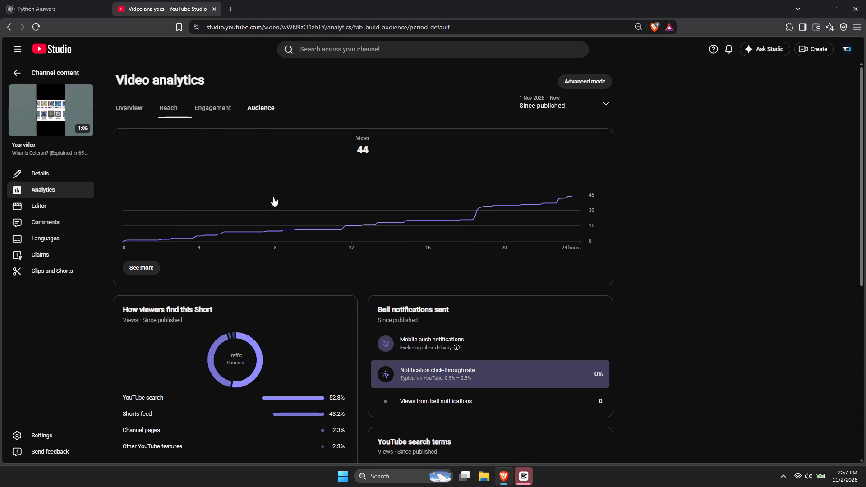
scroll(336, 333, "down", 5)
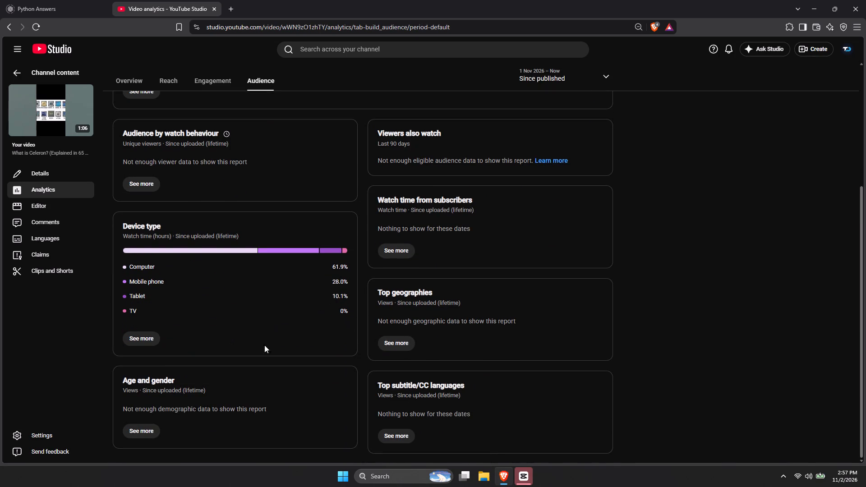
scroll(366, 391, "down", 2)
scroll(498, 388, "up", 10)
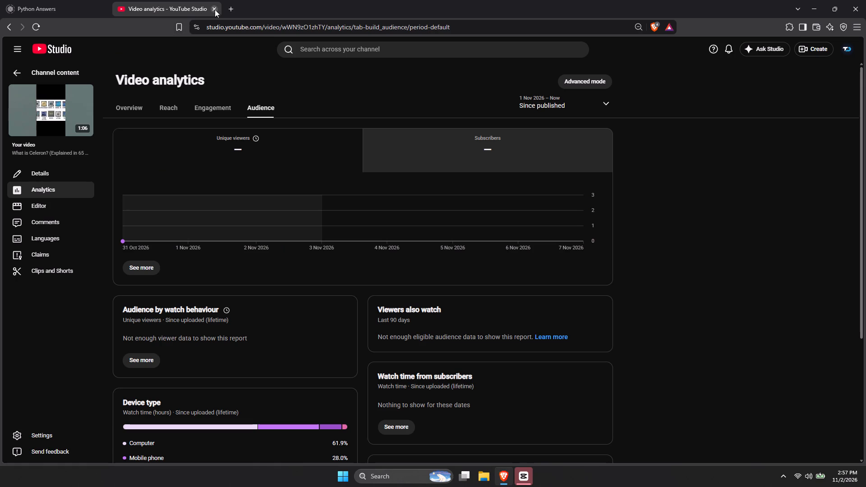
Close the analytics tab and the browser window, and dismiss the finished export dialog in CapCut.
left_click(231, 5)
left_click(213, 9)
left_click(865, 0)
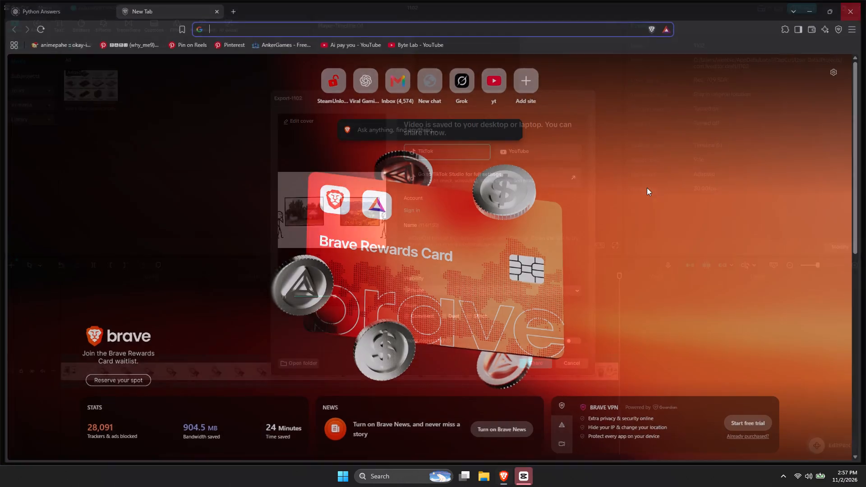
left_click(571, 364)
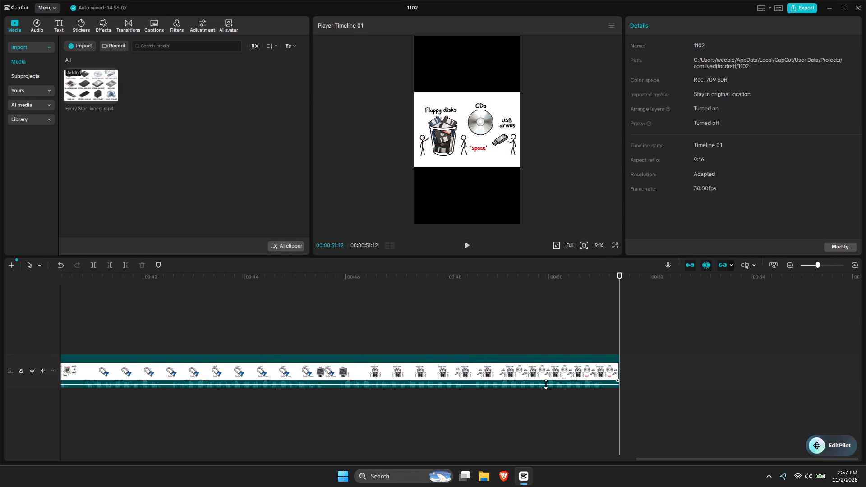
Undo the last trim to restore the rest of the long video, and delete the floppy disk clip from the timeline.
key("ctrl+z")
left_click(487, 373)
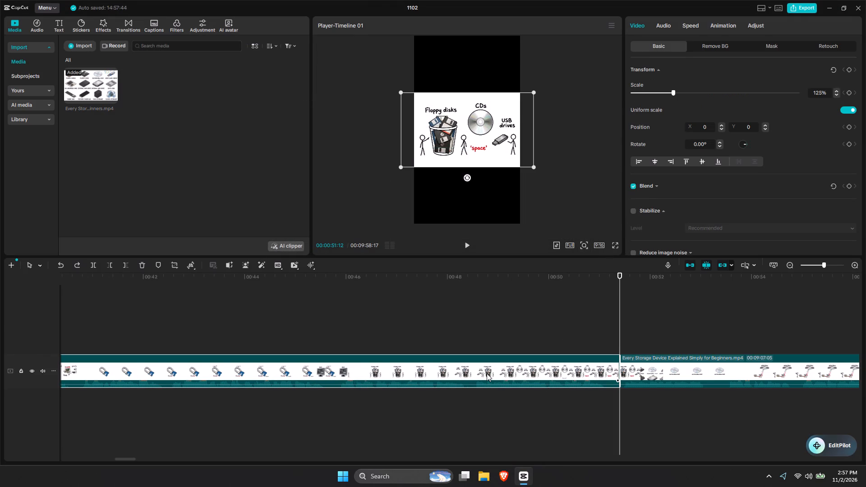
key("Delete")
Play the CD/DVD/Blu-ray section from the start, find its end at 00:00:50:06 before the USB flash drive transition, and delete everything after it.
left_click_drag(238, 276, 212, 276)
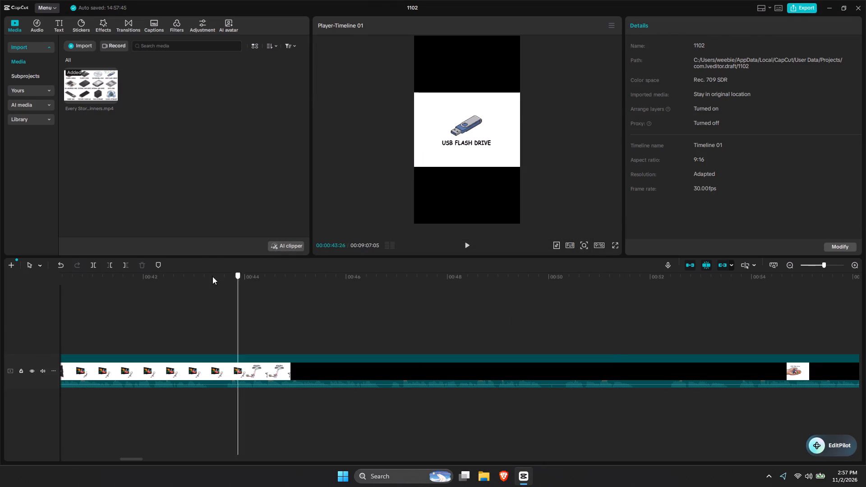
left_click_drag(212, 276, 0, 279)
key("space")
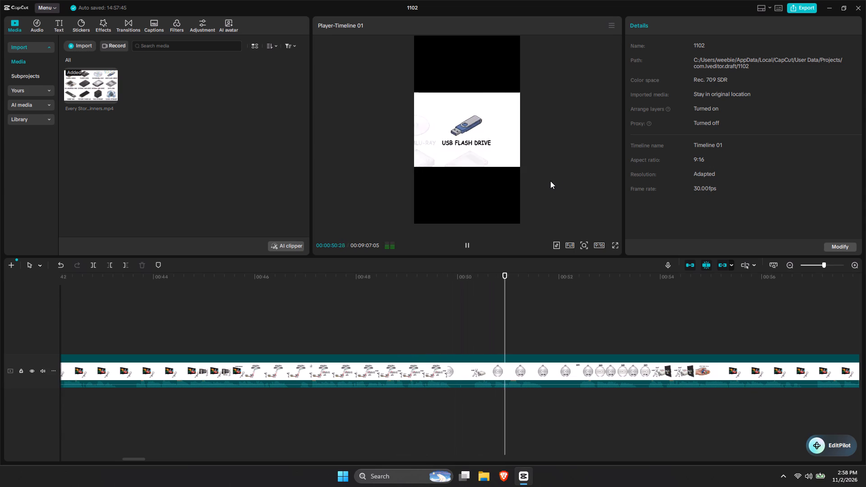
key("Left")
key("Left")
key("Left")
key("Left")
key("Left")
key("Left")
key("Left")
key("Left")
key("Left")
key("Left")
key("Left")
key("Left")
key("Left")
key("Left")
key("Left")
key("Left")
key("Left")
key("Left")
key("Left")
key("Left")
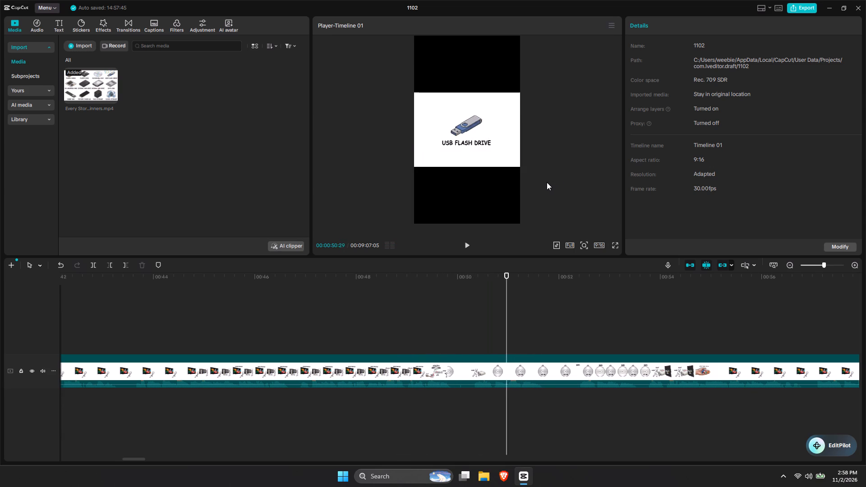
key("space")
key("space")
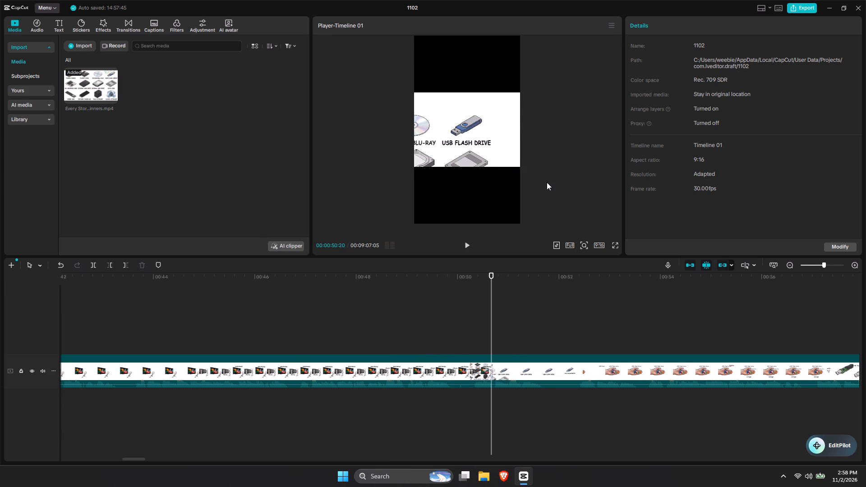
key("Left")
key("Left")
key("Left")
key("Left")
key("Left")
key("Left")
key("Left")
key("Left")
key("Left")
key("Left")
key("Left")
key("Left")
key("Left")
key("Left")
key("Left")
key("Left")
key("Left")
key("Left")
key("Left")
key("Left")
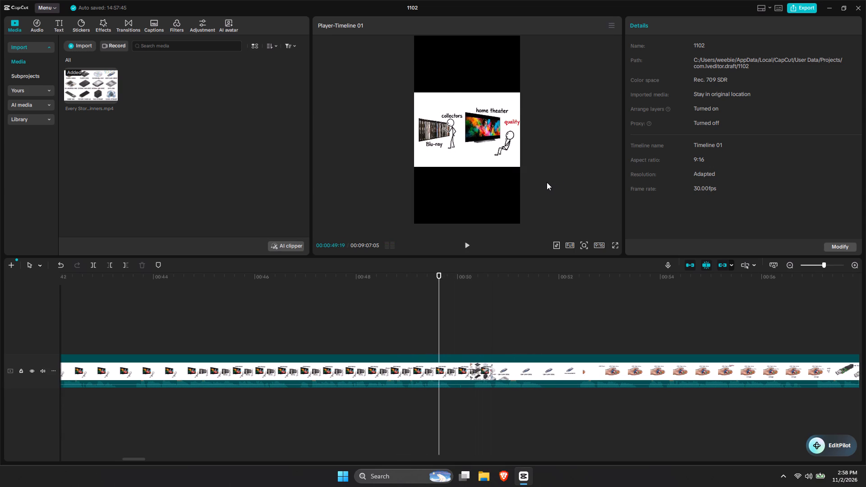
key("space")
key("space")
key("space")
key("space")
key("space")
key("space")
key("space")
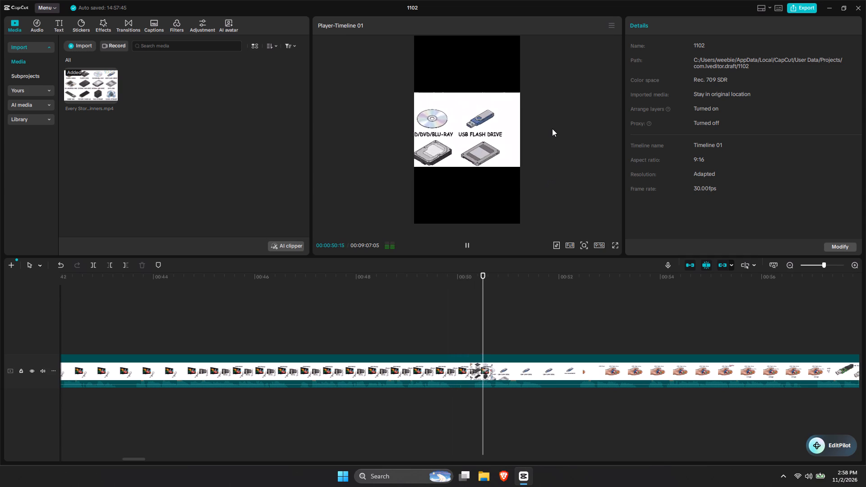
key("space")
key("Left")
key("Left")
key("Left")
key("Left")
key("Left")
key("Left")
key("Left")
key("Left")
key("Left")
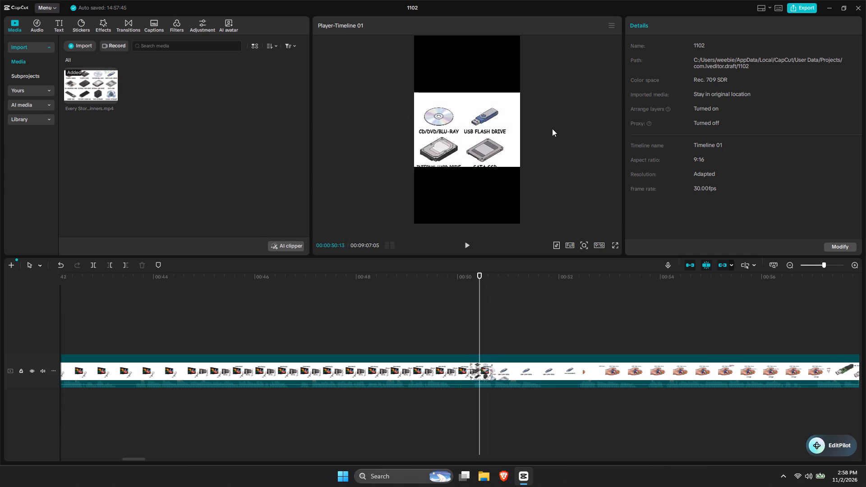
key("Left")
key("Left")
key("Left")
key("Left")
key("Left")
key("Left")
key("Left")
key("Left")
key("Left")
key("Left")
key("Left")
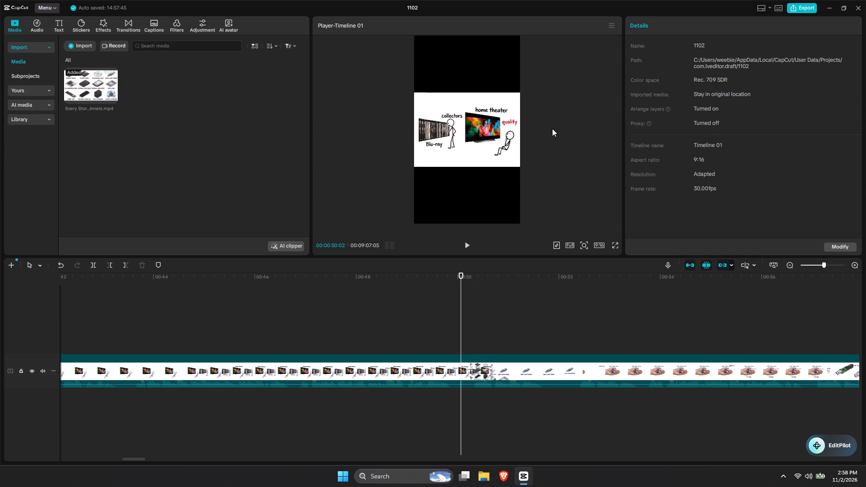
key("Left")
key("Left")
key("Left")
key("Left")
key("Left")
key("Right")
key("Right")
key("Right")
key("Right")
key("Right")
key("Right")
key("Right")
key("Right")
key("Right")
key("Right")
key("Right")
key("Left")
key("Left")
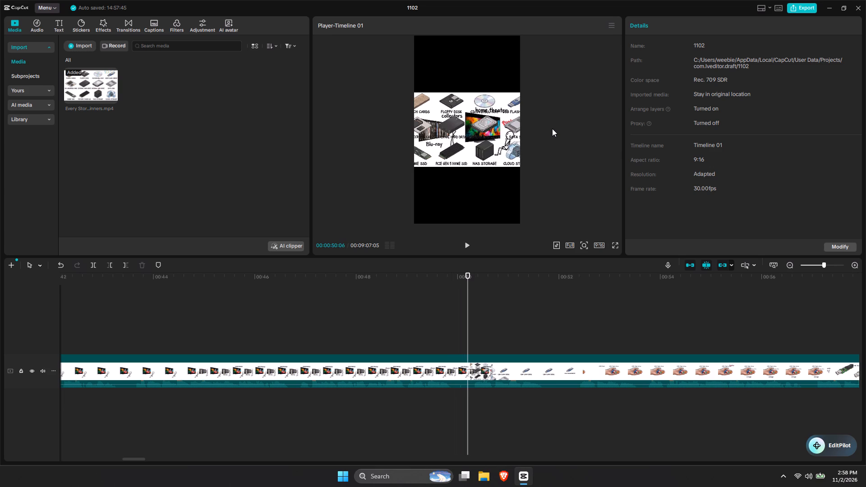
left_click(396, 363)
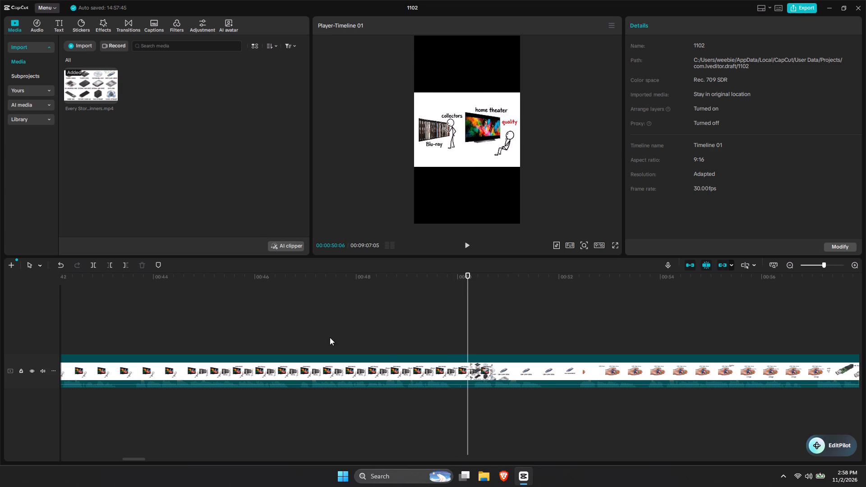
left_click(124, 265)
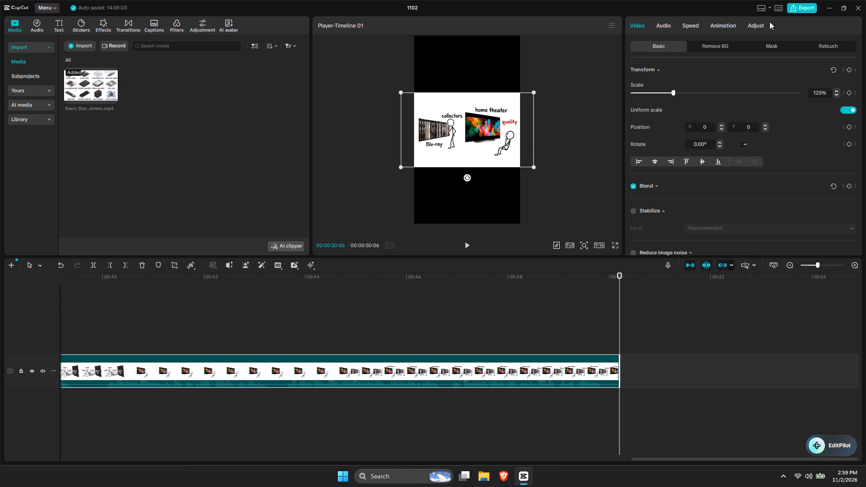
Configure the export of the CD short with the name "cd 3" and a frame rate of 60fps.
left_click(803, 9)
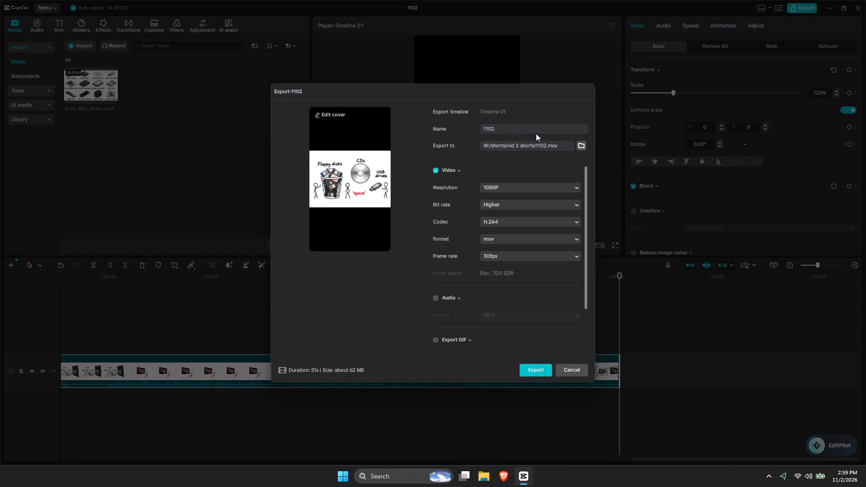
double_click(535, 131)
type("cd")
key("space")
key("3")
left_click(521, 256)
left_click(519, 356)
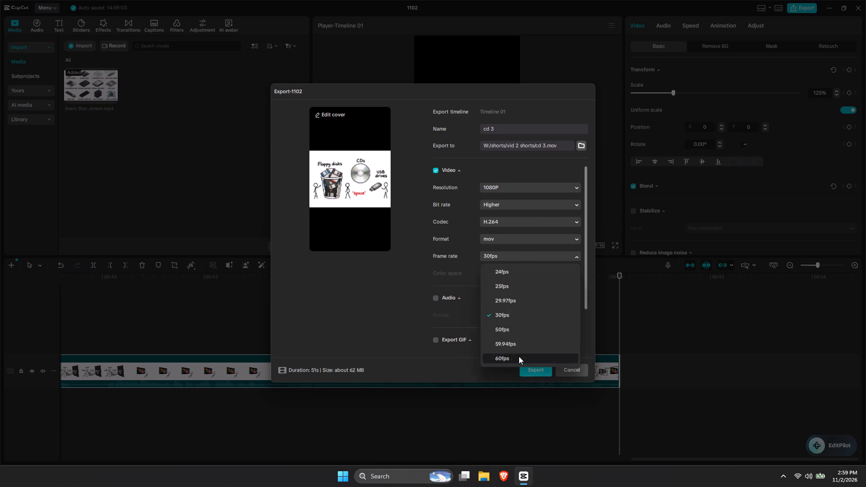
Start the export of the "cd 3" short at 60fps.
left_click(537, 369)
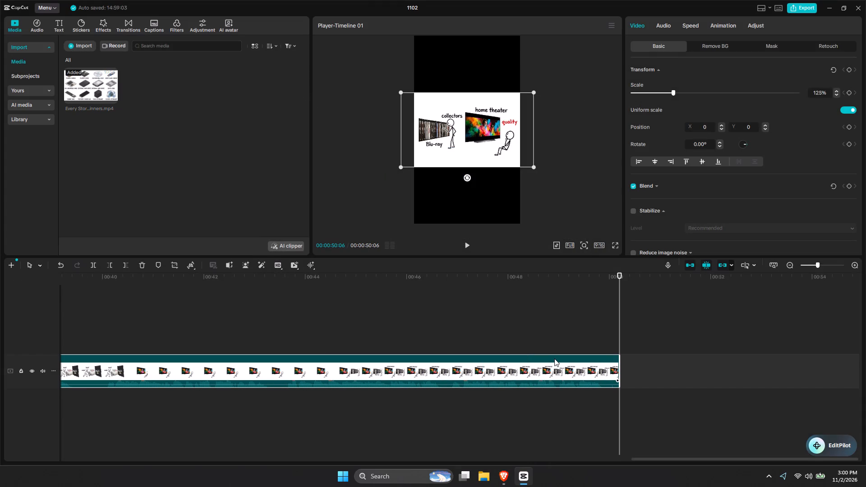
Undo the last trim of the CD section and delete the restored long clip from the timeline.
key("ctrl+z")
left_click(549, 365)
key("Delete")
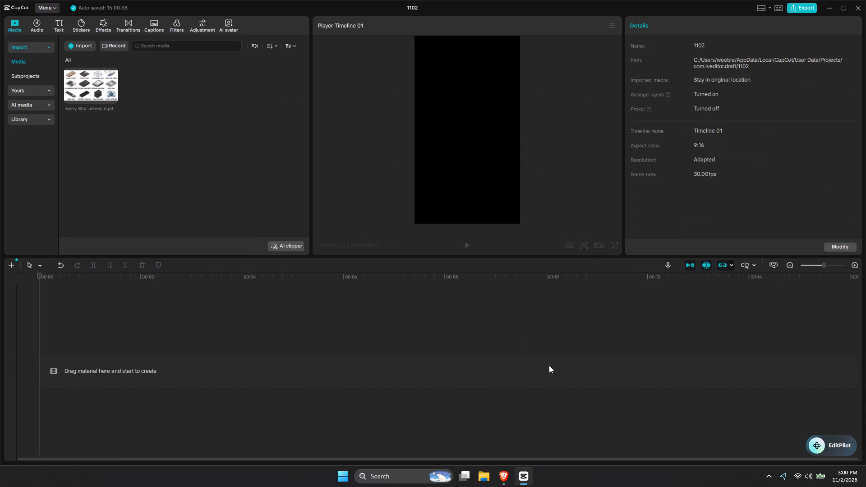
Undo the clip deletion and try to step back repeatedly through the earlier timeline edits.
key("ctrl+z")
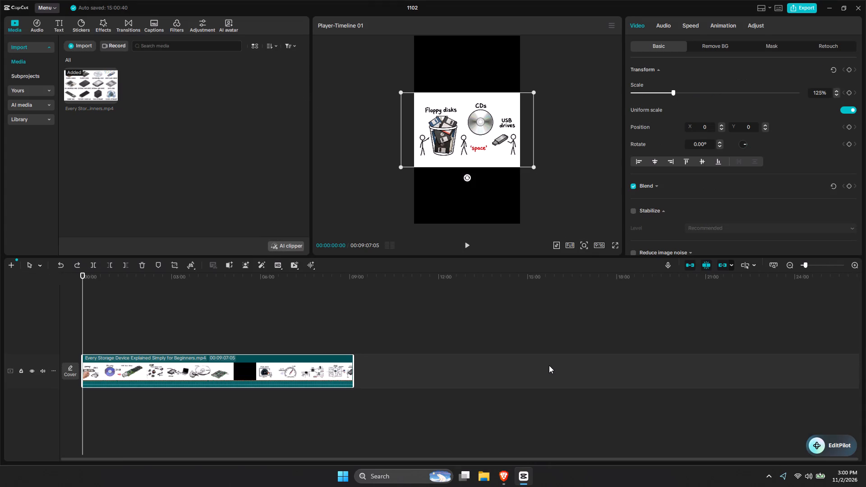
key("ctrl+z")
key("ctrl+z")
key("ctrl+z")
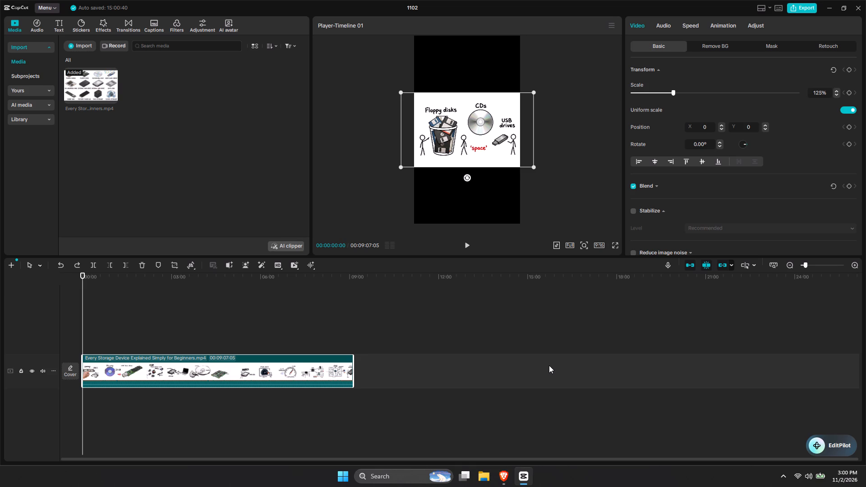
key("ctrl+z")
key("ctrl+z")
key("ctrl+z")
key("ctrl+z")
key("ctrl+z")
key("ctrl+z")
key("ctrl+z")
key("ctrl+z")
Delete the remaining clip and place the full storage device source video at the start of the empty timeline.
left_click(294, 365)
key("Delete")
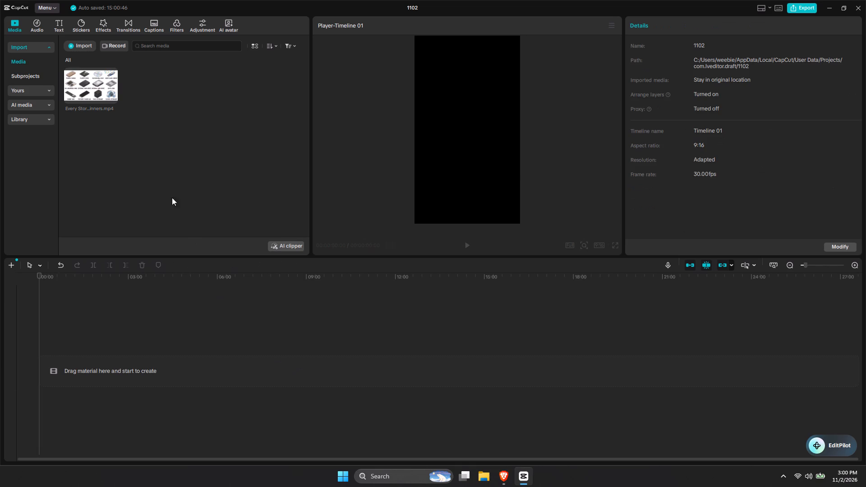
left_click_drag(87, 78, 83, 367)
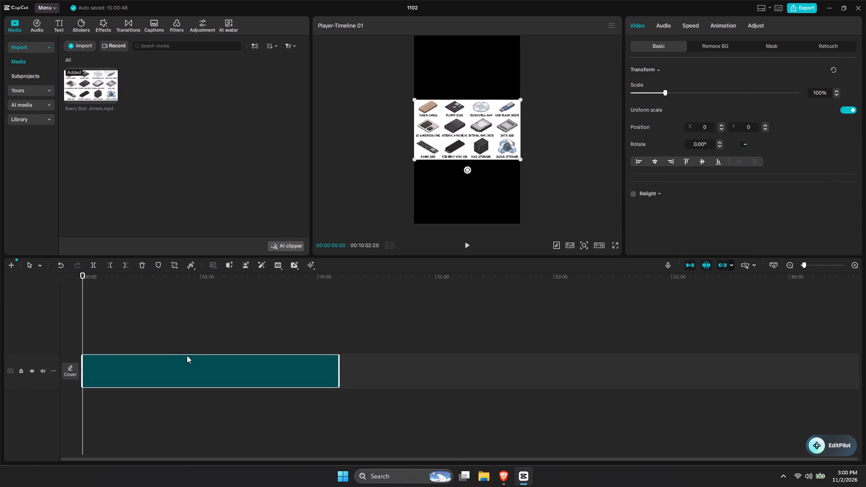
Scrub through the source video from its start, past punch cards and floppy disks, to the Blu-ray part of the optical disc section.
scroll(269, 364, "up", 20, "ctrl")
scroll(269, 364, "up", 1, "ctrl")
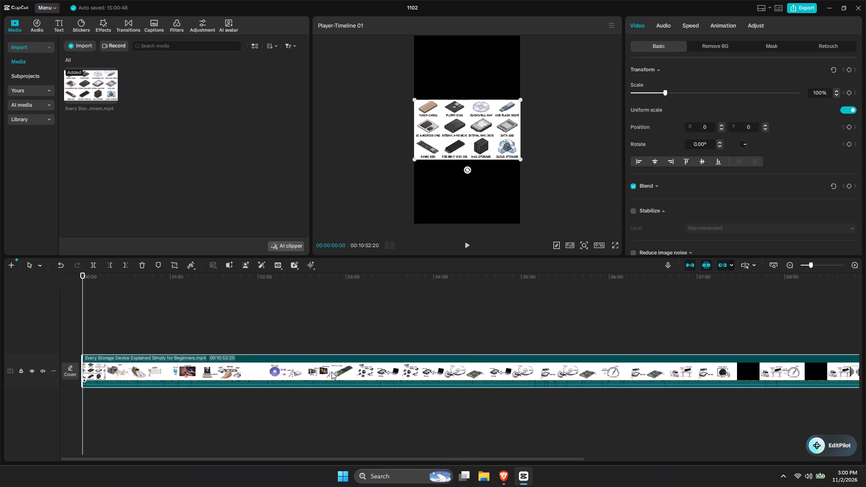
scroll(332, 372, "up", 20, "ctrl")
scroll(332, 372, "up", 13, "ctrl")
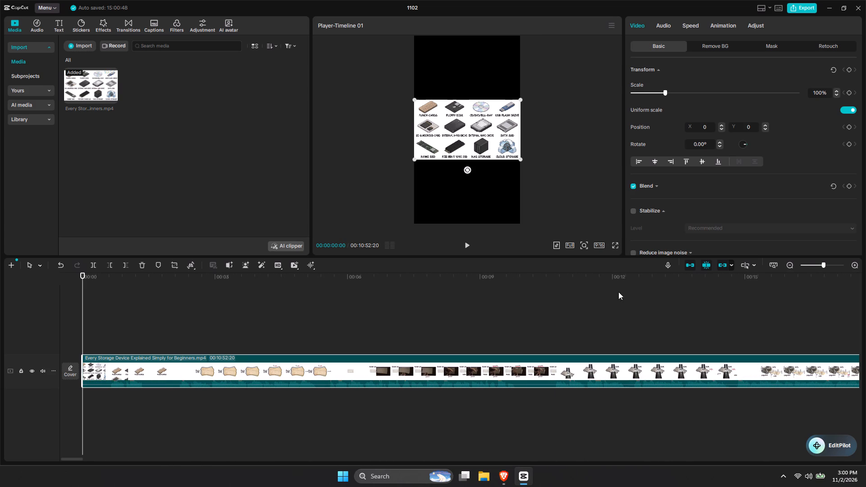
scroll(378, 311, "up", 20, "ctrl")
scroll(378, 311, "up", 7, "ctrl")
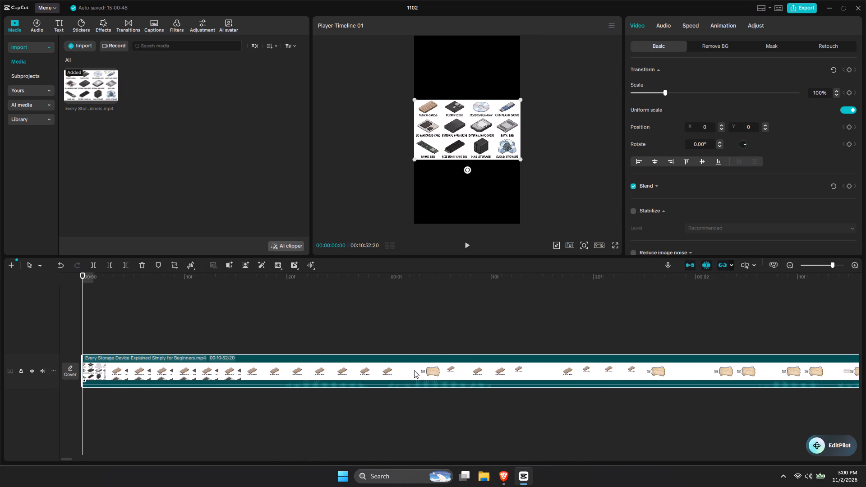
scroll(414, 370, "up", 3, "ctrl")
left_click_drag(475, 278, 865, 271)
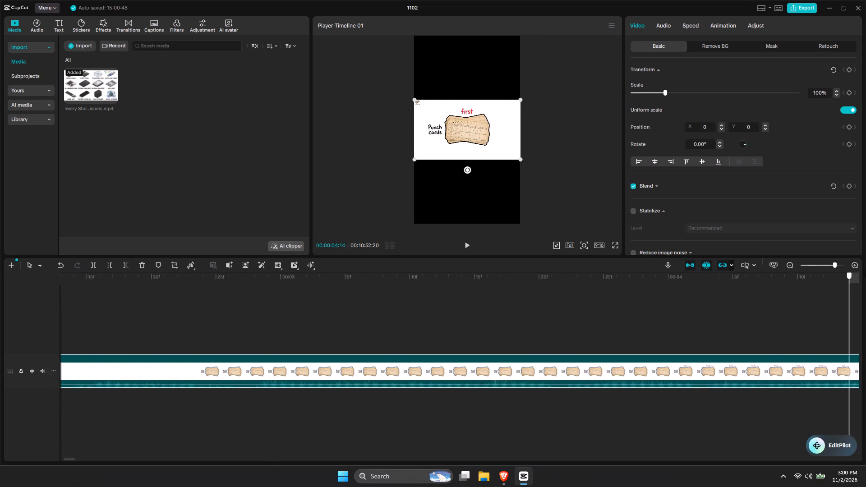
left_click_drag(865, 271, 865, 271)
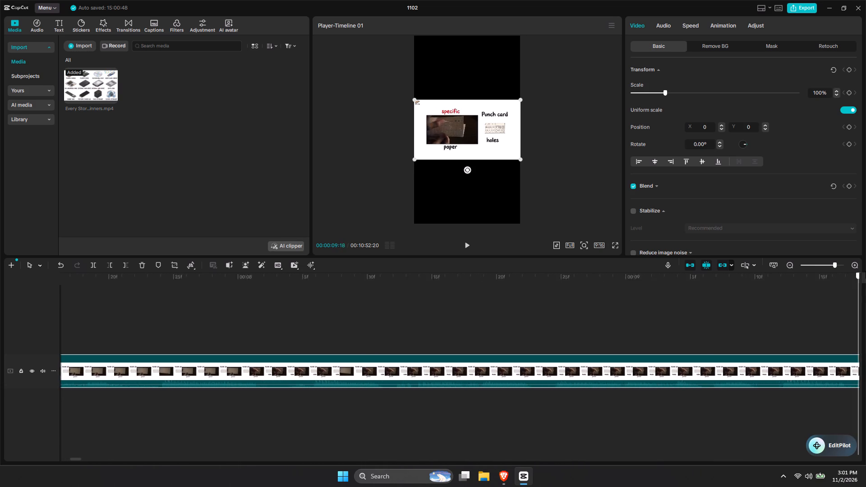
left_click_drag(865, 271, 865, 269)
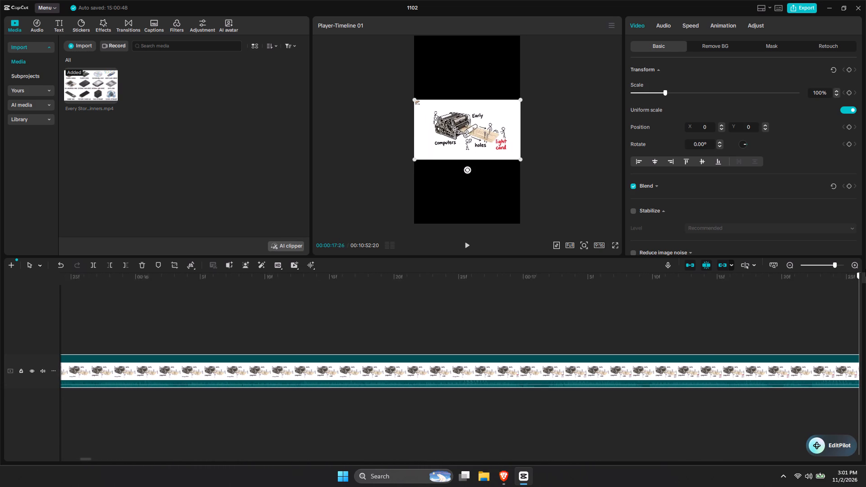
left_click_drag(865, 269, 865, 237)
right_click(865, 250)
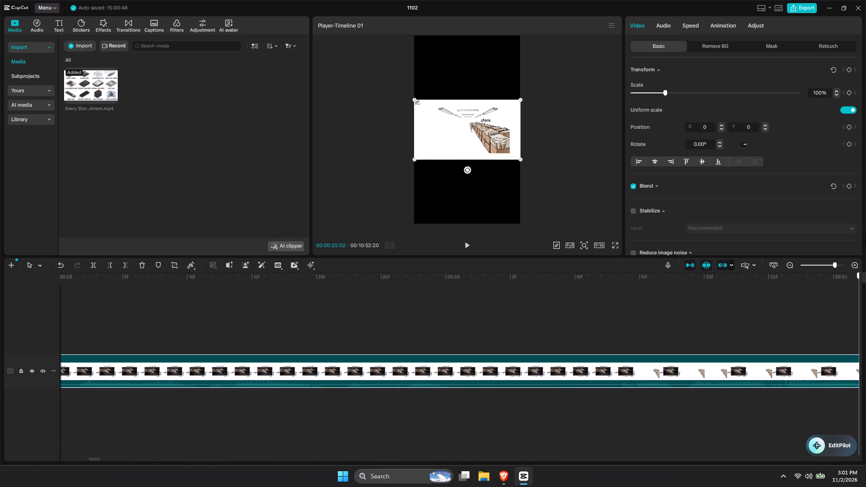
left_click_drag(865, 237, 865, 221)
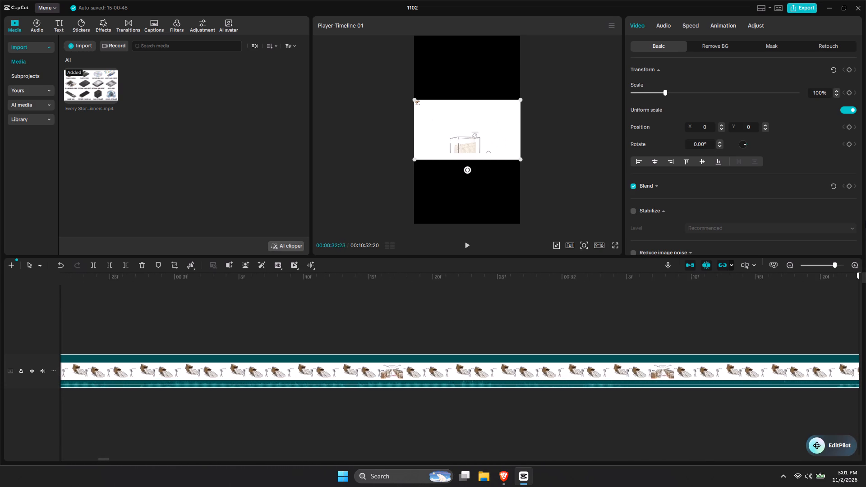
left_click_drag(865, 221, 404, 287)
scroll(415, 352, "down", 6, "ctrl")
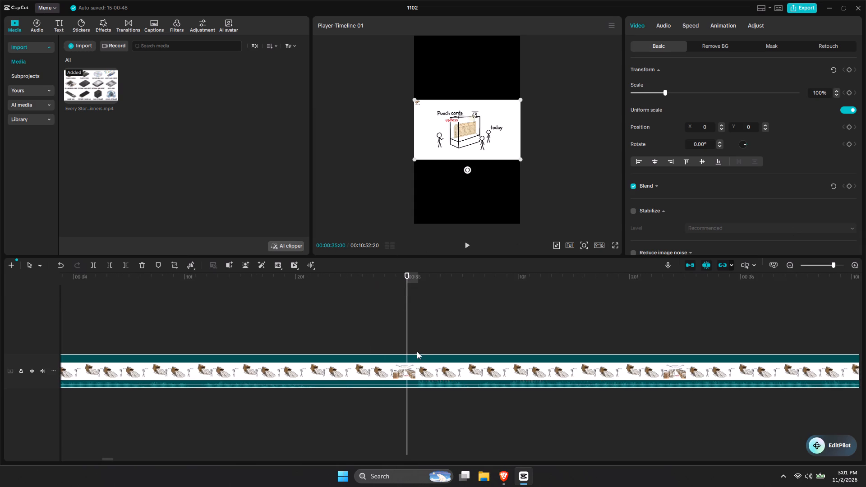
scroll(417, 351, "down", 7, "ctrl")
left_click_drag(409, 275, 865, 249)
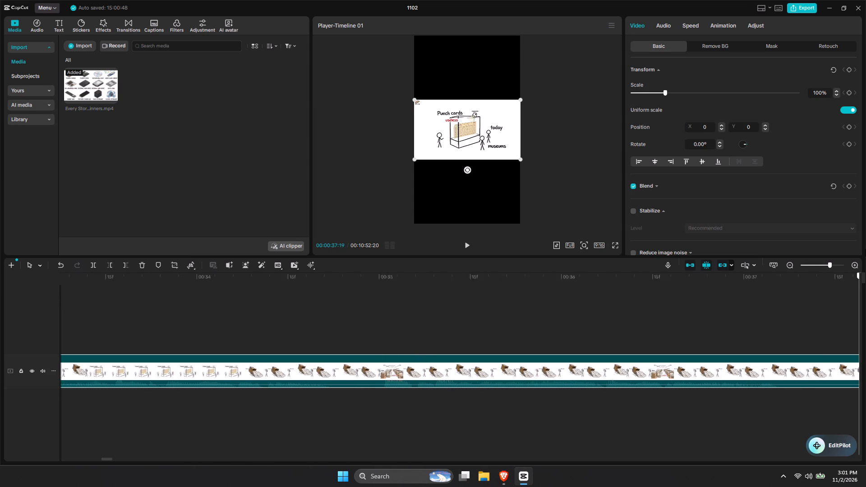
left_click_drag(865, 249, 865, 304)
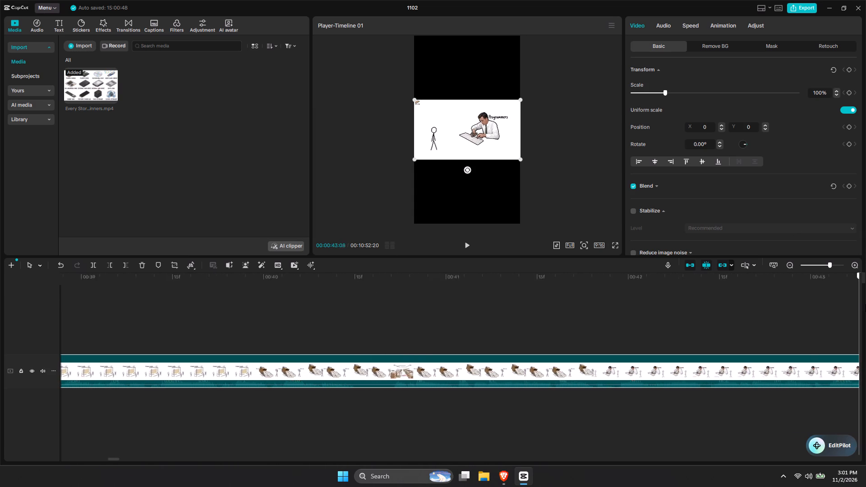
left_click_drag(865, 304, 865, 309)
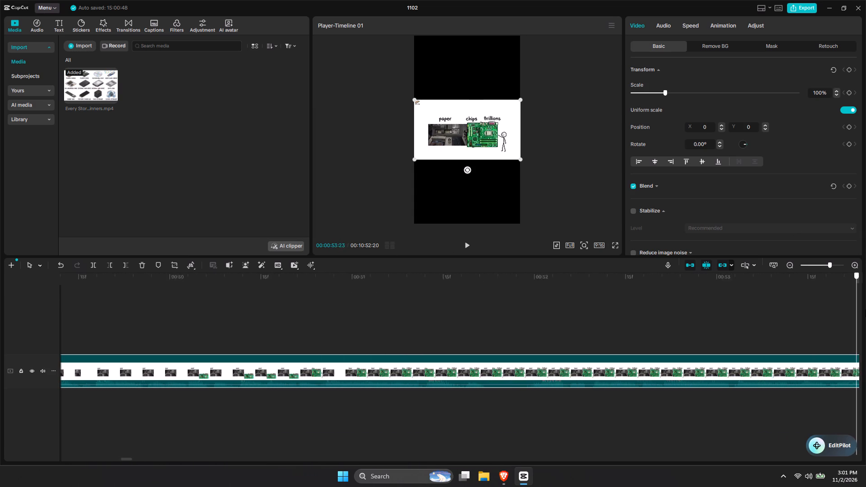
left_click_drag(865, 309, 865, 320)
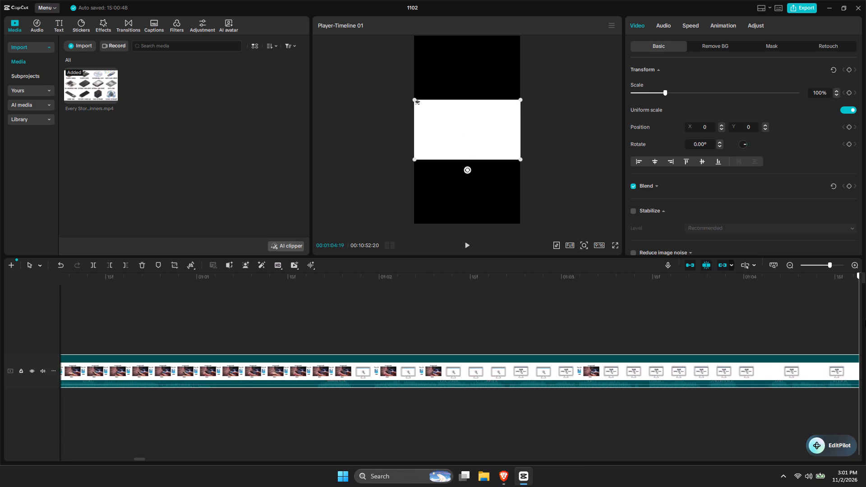
left_click_drag(865, 320, 865, 347)
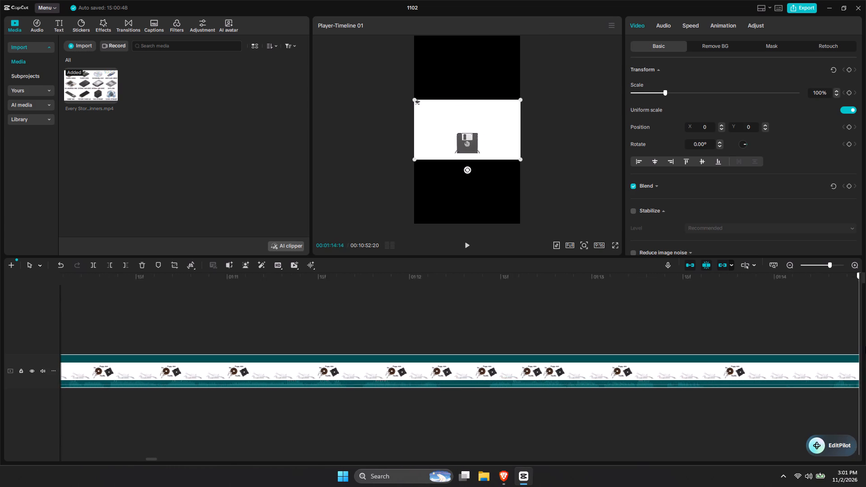
left_click_drag(865, 347, 865, 367)
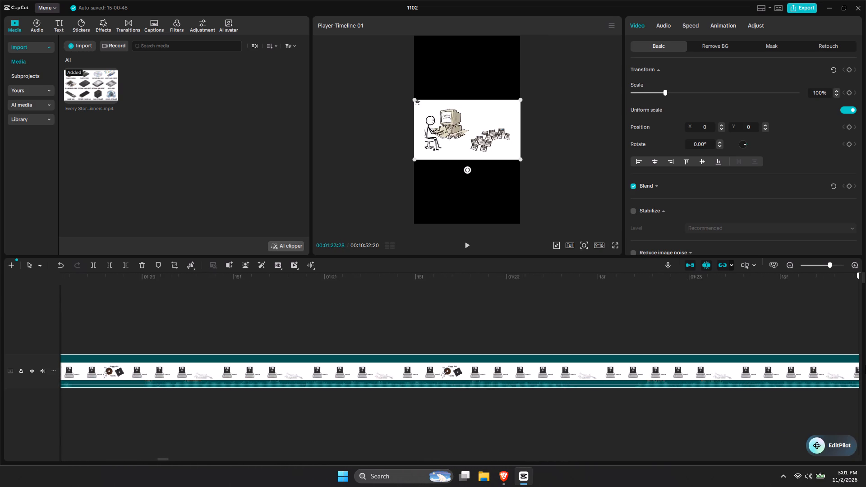
left_click_drag(865, 367, 865, 383)
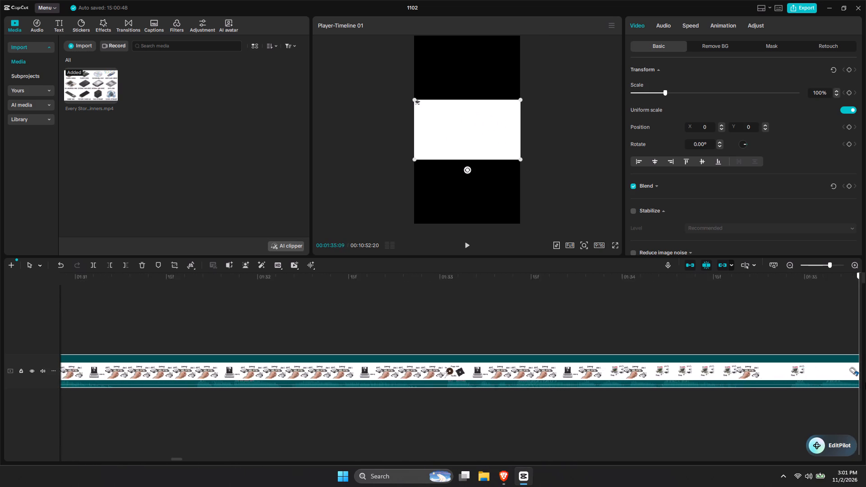
left_click_drag(865, 383, 863, 407)
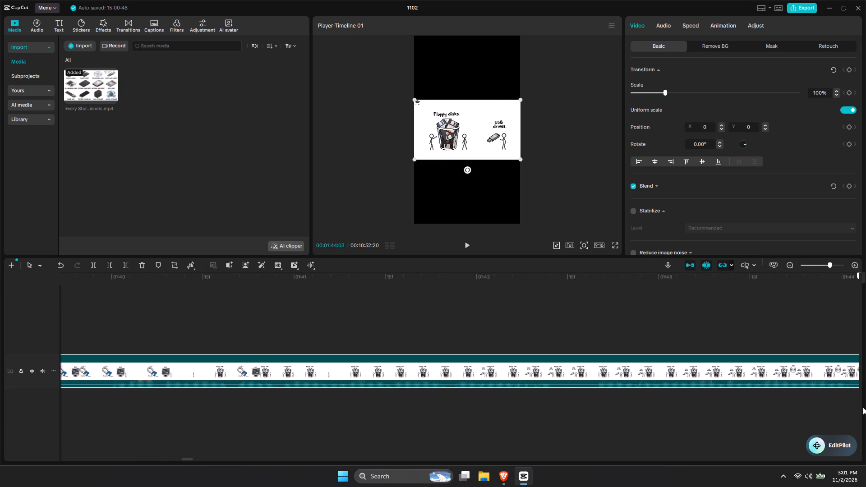
left_click_drag(863, 407, 865, 441)
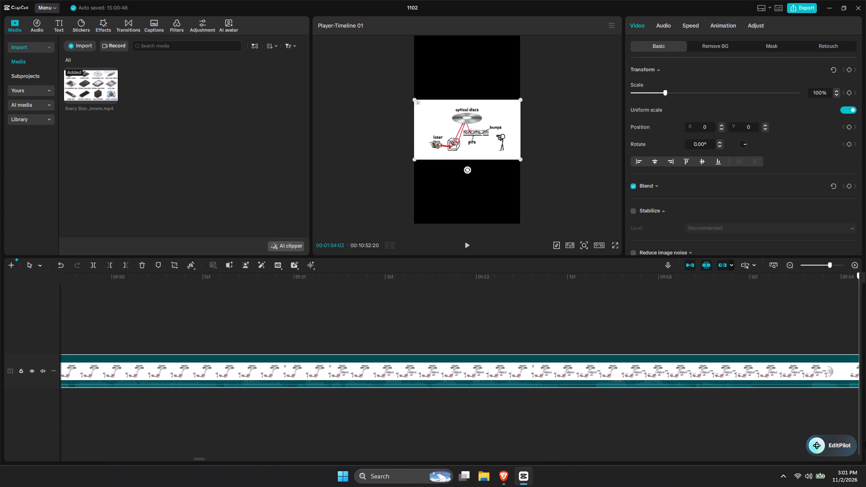
left_click_drag(865, 441, 862, 445)
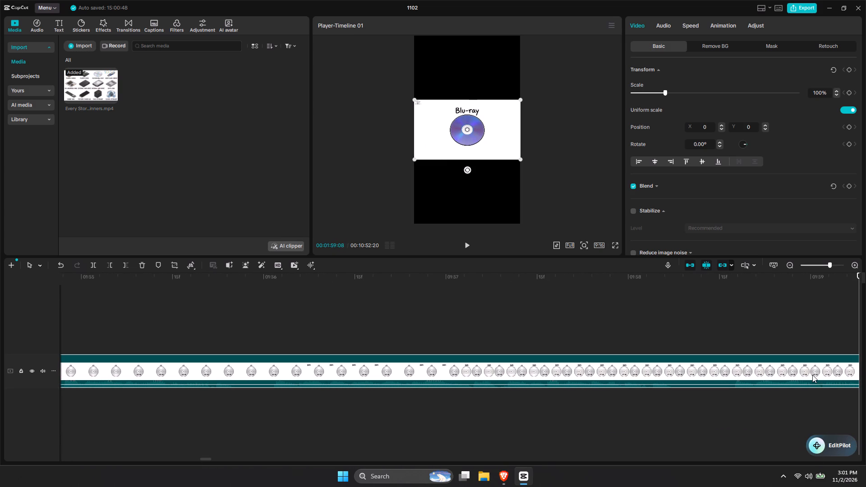
Play and skip through the rest of the CD/DVD/Blu-ray section to locate its end at the device overview grid.
key("space")
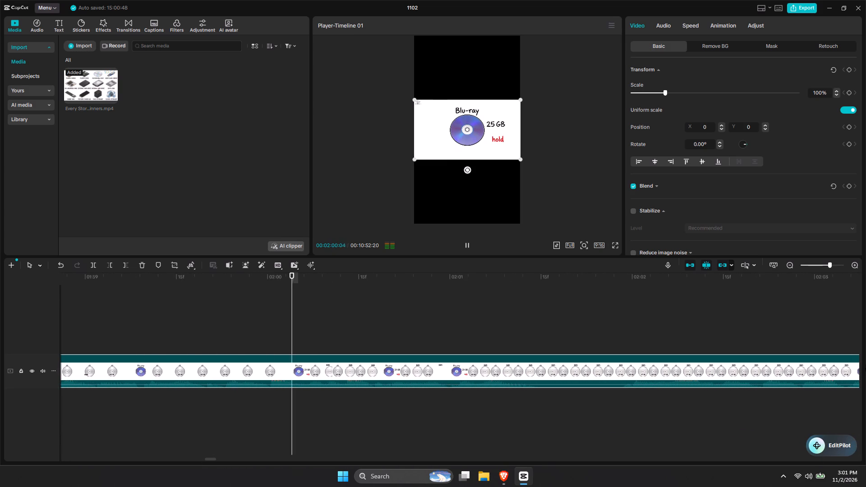
scroll(680, 364, "down", 20, "ctrl")
scroll(680, 364, "down", 18, "ctrl")
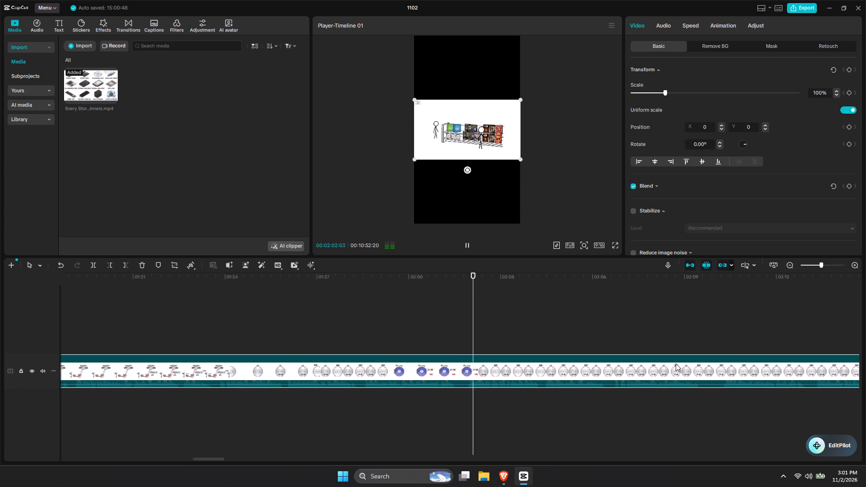
left_click(614, 273)
key("space")
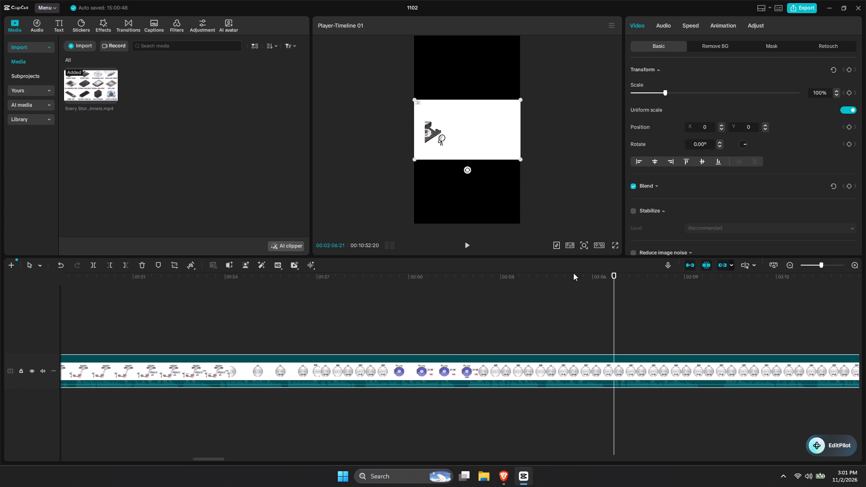
left_click(769, 280)
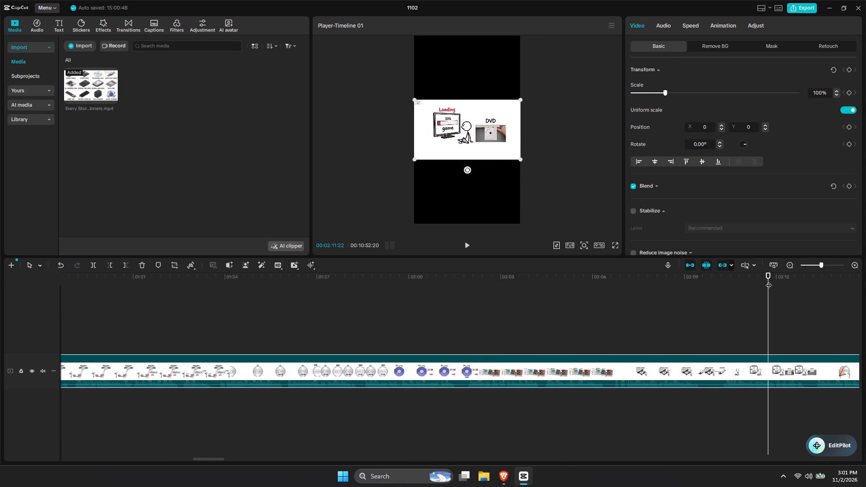
key("space")
left_click(839, 274)
key("space")
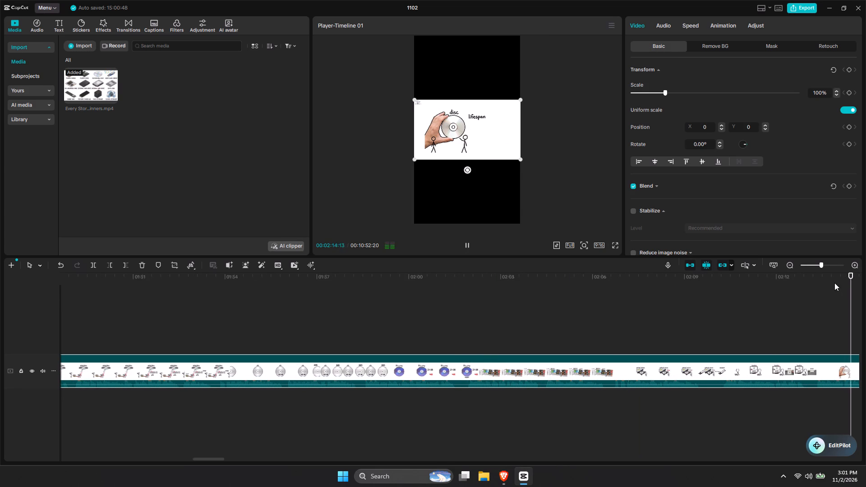
left_click(445, 289)
left_click(470, 277)
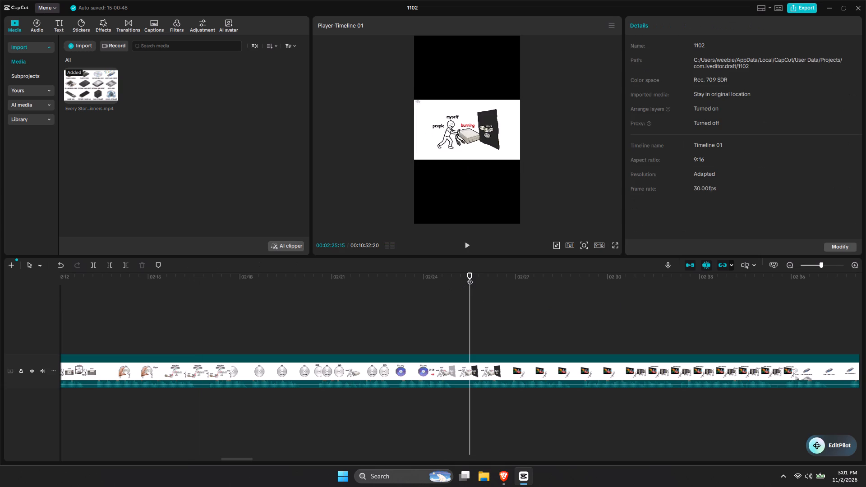
key("space")
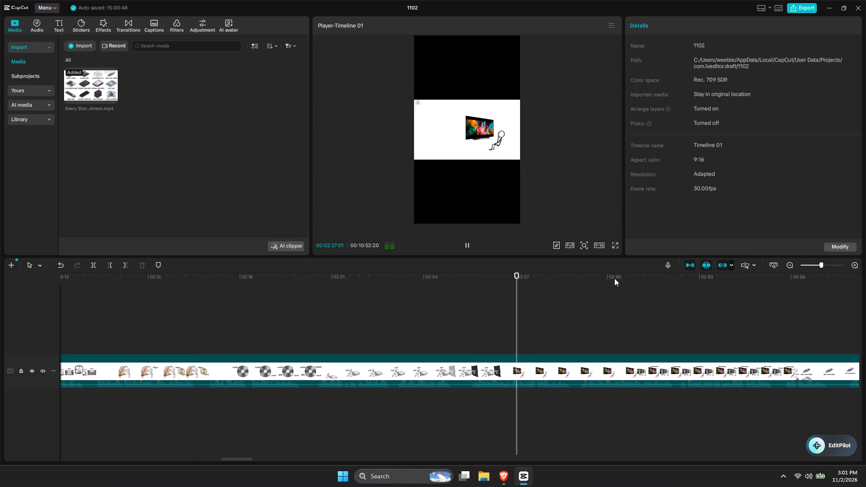
left_click(629, 278)
key("space")
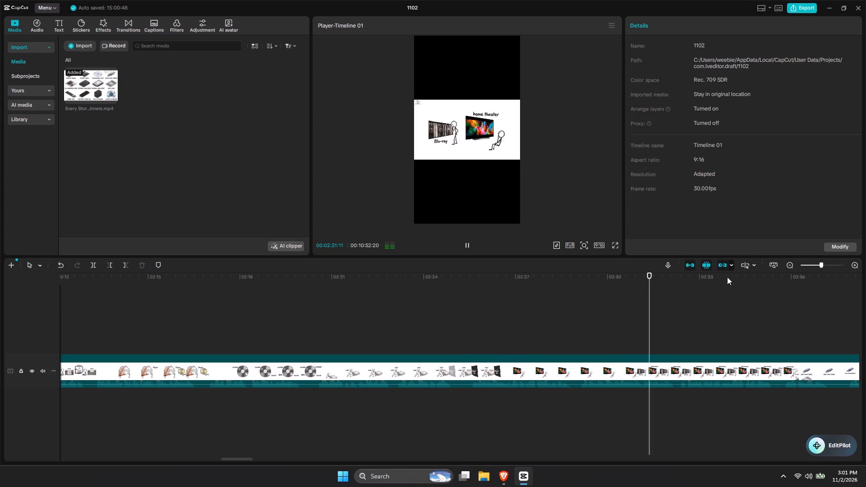
left_click(726, 278)
key("space")
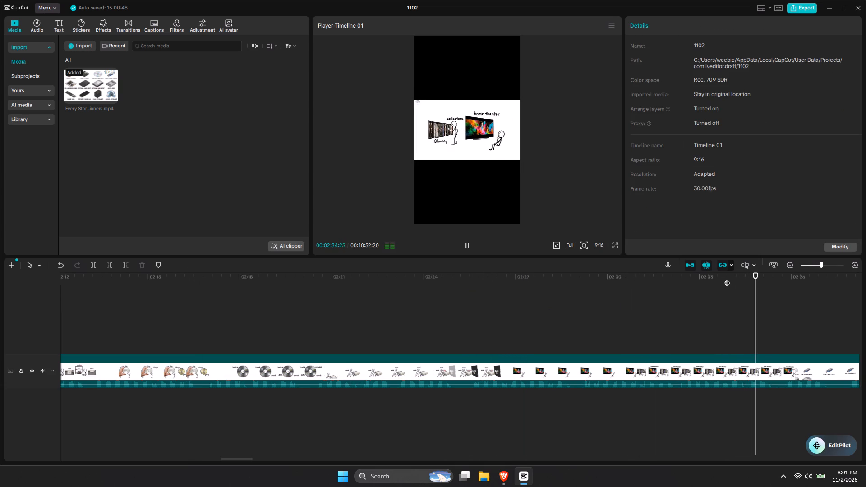
key("space")
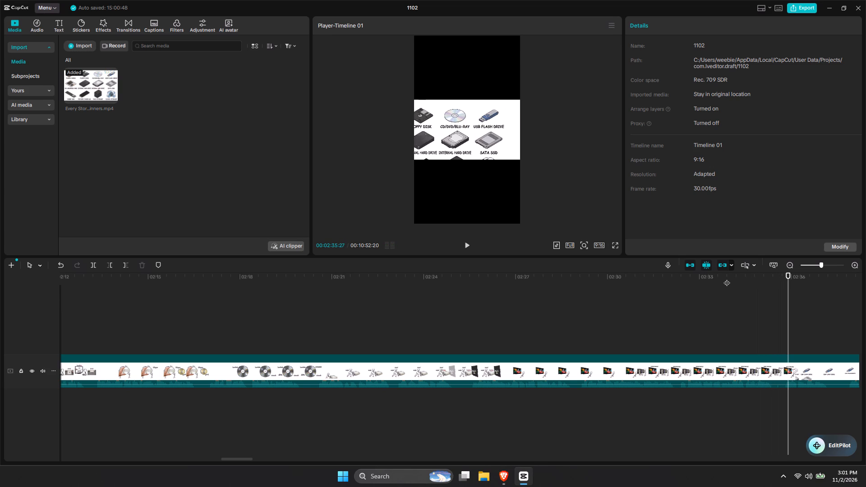
Split the source clip at 00:02:35:23, where the CD/DVD/Blu-ray section ends, and delete the part before the cut.
key("Left")
key("Left")
key("Left")
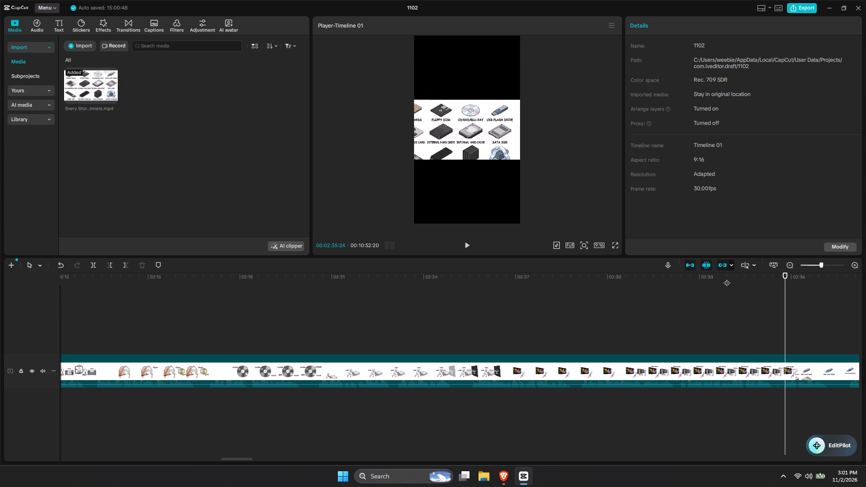
key("Left")
key("Left")
key("Right")
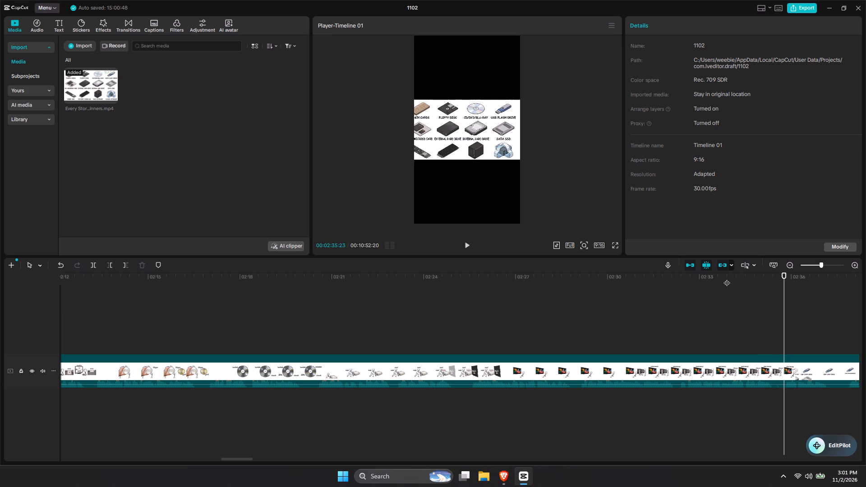
left_click(695, 361)
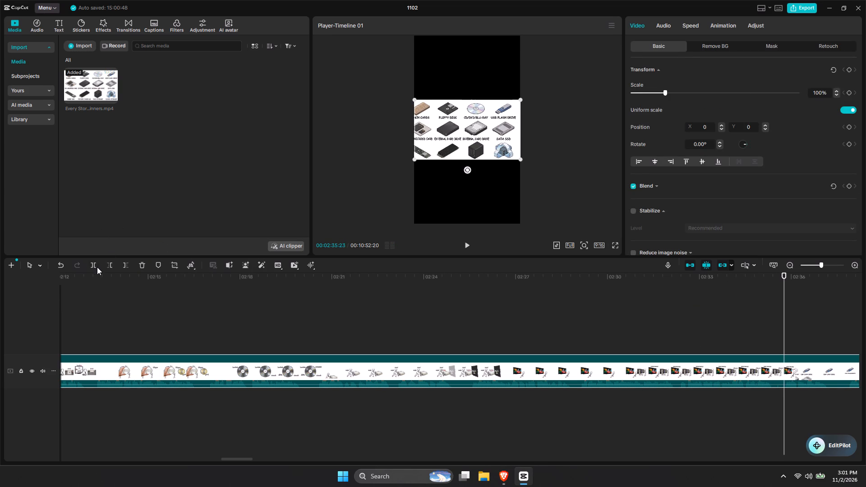
left_click(96, 267)
left_click(515, 370)
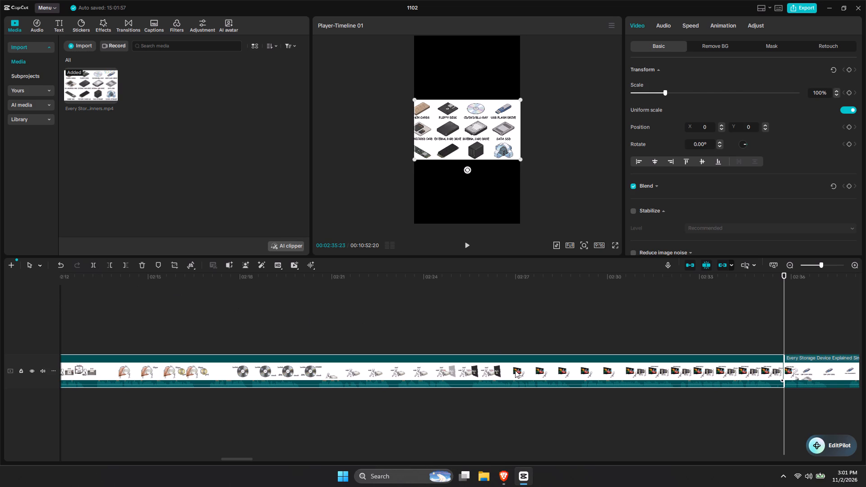
key("Delete")
Return to the start of the trimmed clip and play through the USB flash drive section to find where it ends.
left_click_drag(439, 276, 425, 276)
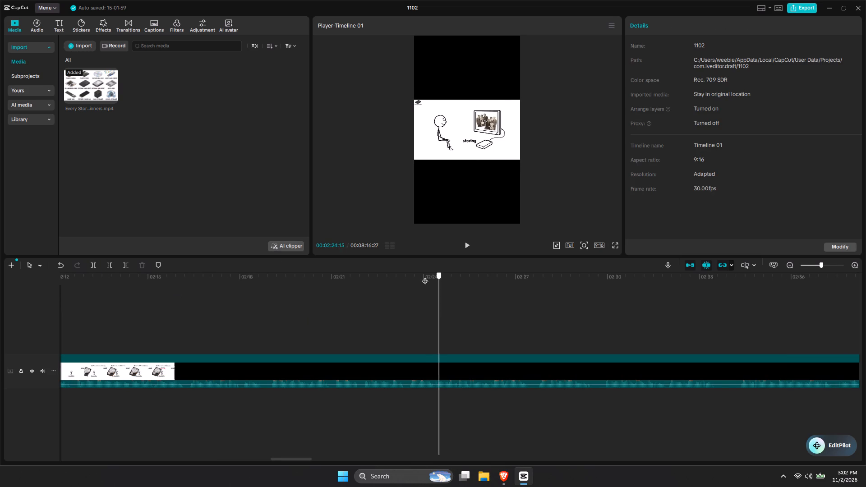
left_click_drag(425, 276, 0, 271)
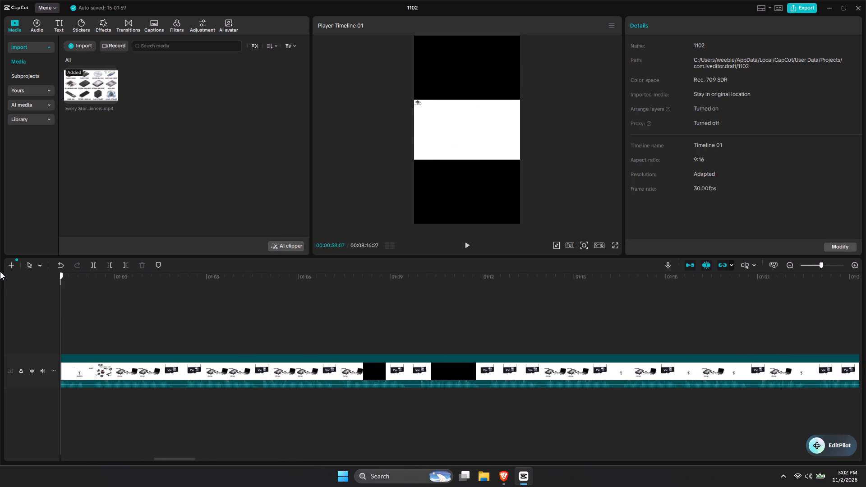
left_click_drag(0, 271, 0, 267)
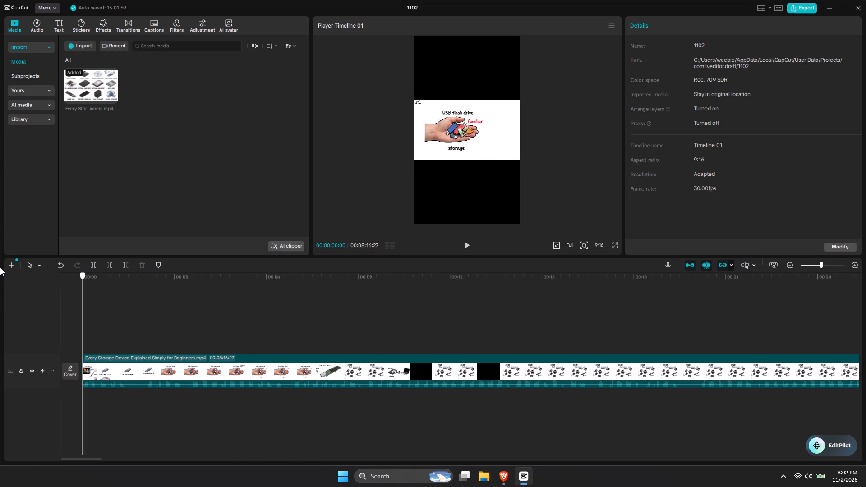
left_click_drag(0, 267, 0, 266)
key("space")
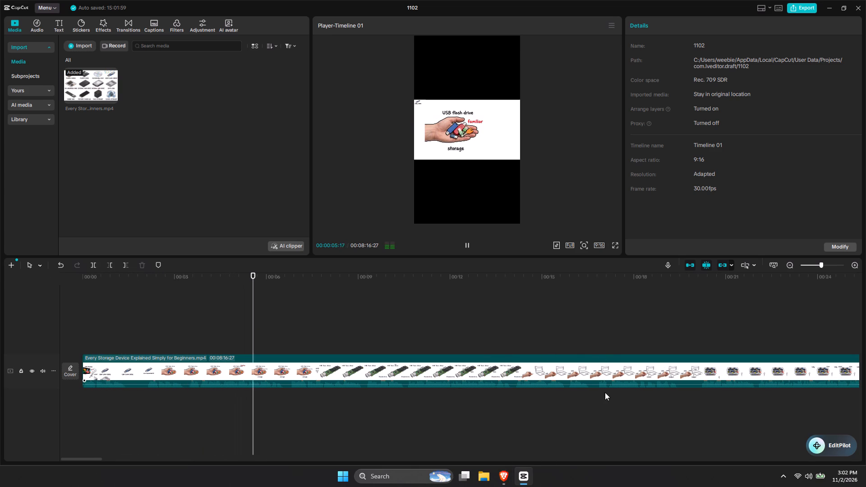
left_click(615, 242)
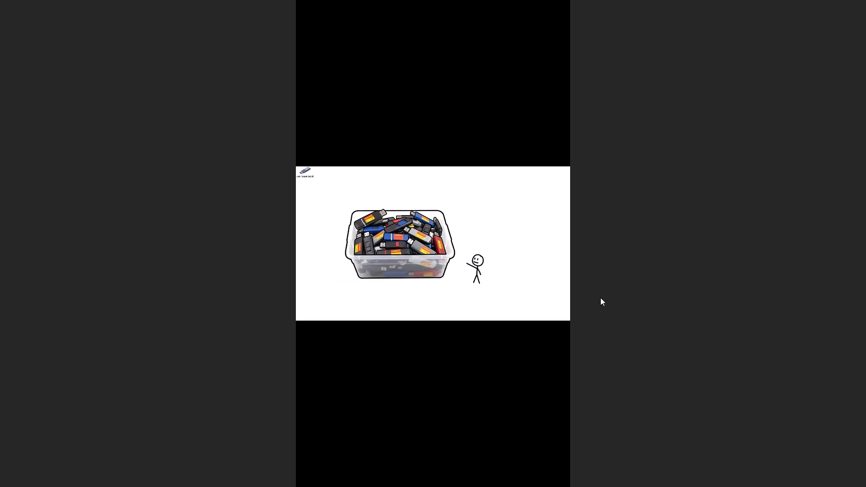
left_click(437, 223)
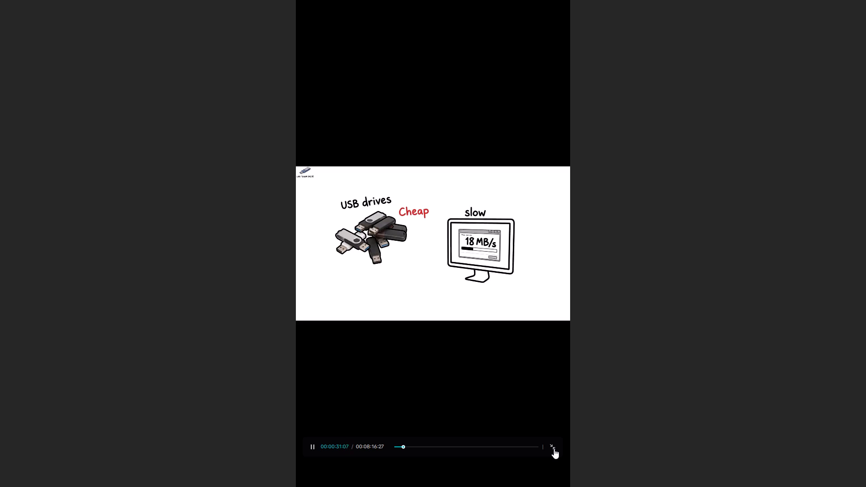
left_click(554, 449)
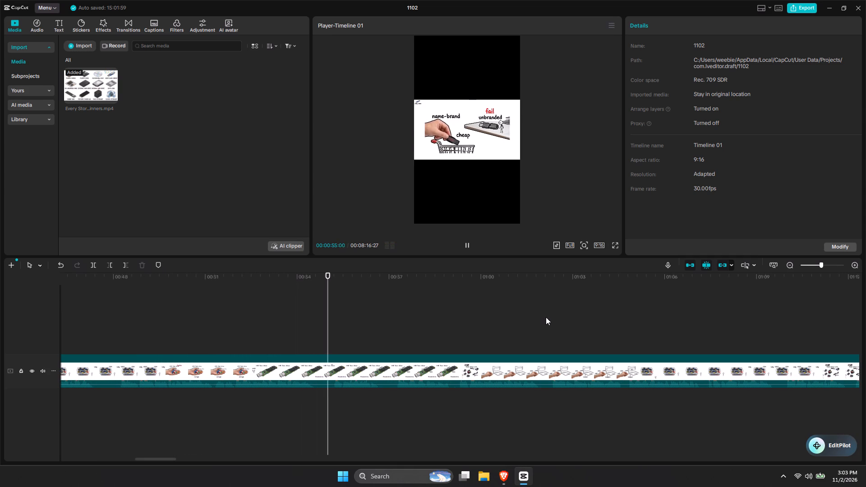
Split the clip at 00:00:55:02, where the USB flash drive section ends, and delete the part after the cut.
key("space")
key("Left")
key("Left")
key("Left")
key("Left")
key("Left")
key("Left")
key("Left")
key("Left")
key("Left")
key("Left")
key("Left")
key("Left")
key("Left")
key("Left")
key("Left")
key("Left")
key("Left")
key("Left")
key("Left")
key("Left")
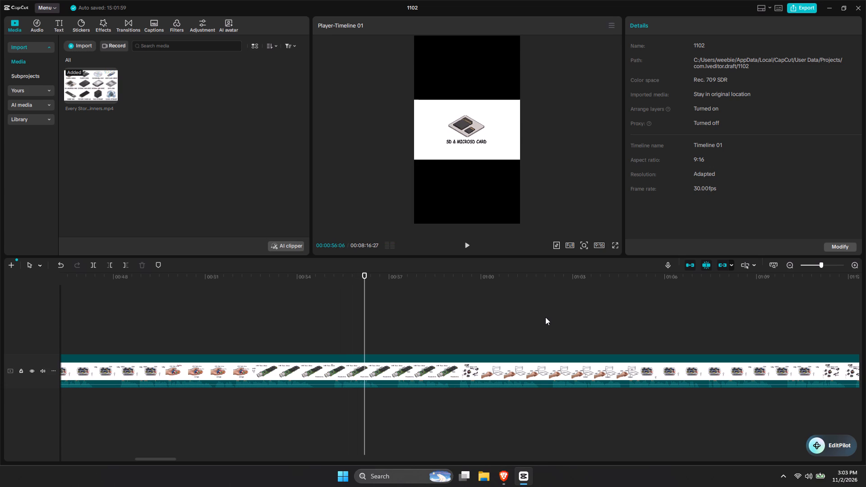
key("Left")
key("Left")
key("Left")
key("Left")
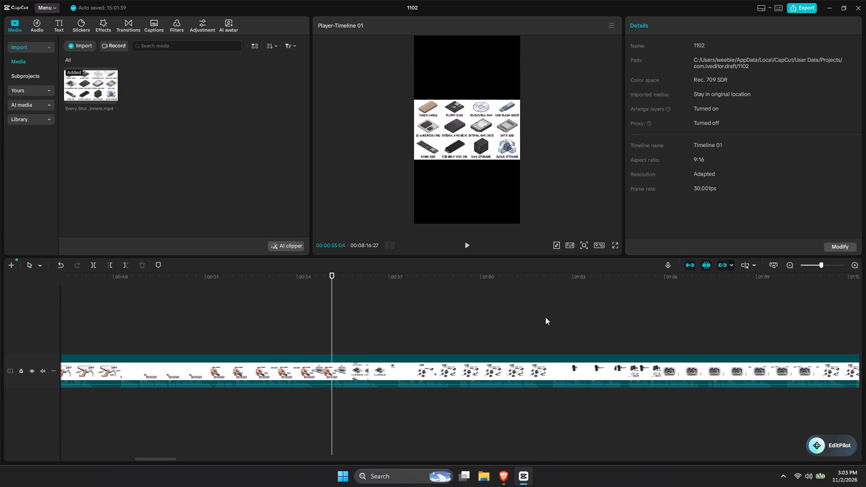
key("Left")
key("Left")
key("Left")
key("Right")
key("Right")
key("Left")
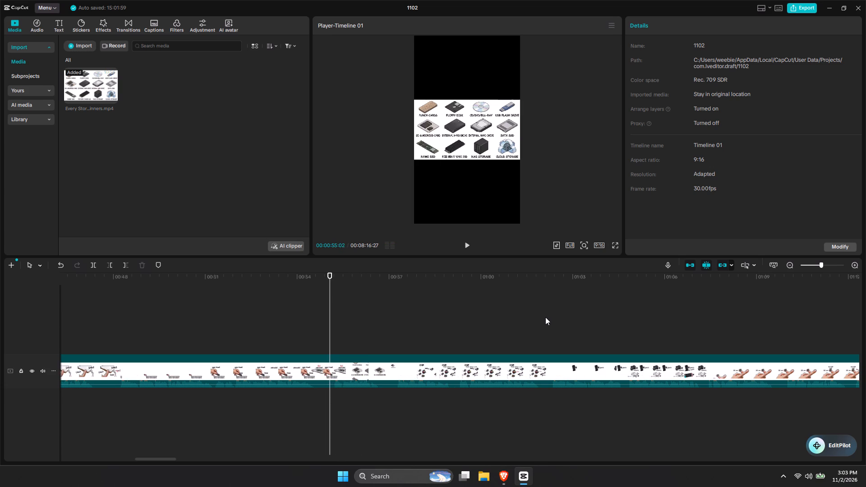
left_click(464, 362)
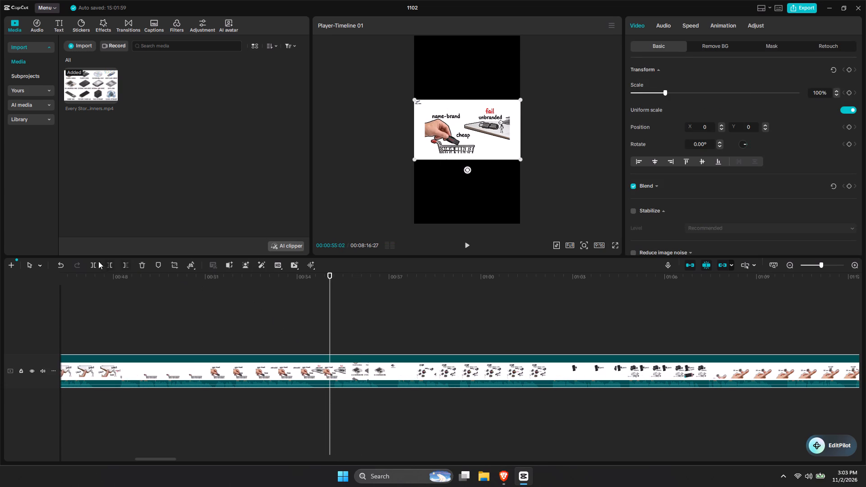
left_click(92, 262)
left_click(412, 360)
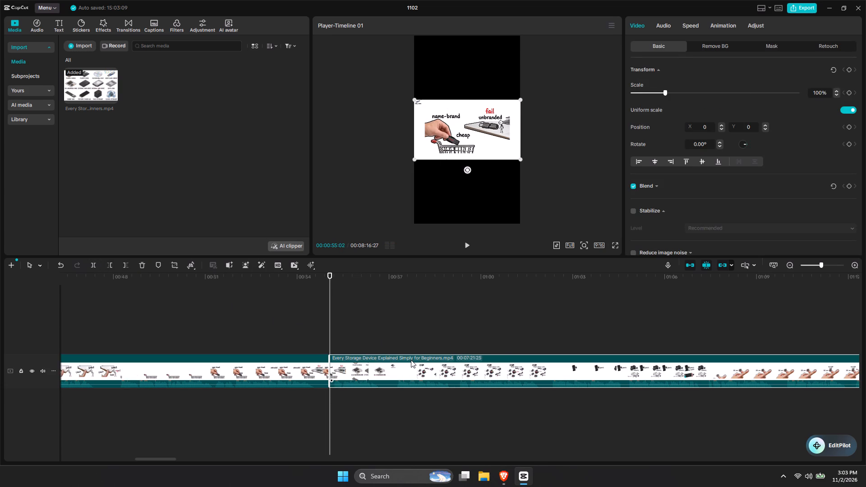
key("Delete")
Export the USB flash drive short as "usb 4" into the vid 2 shorts folder on the W: drive.
left_click(814, 5)
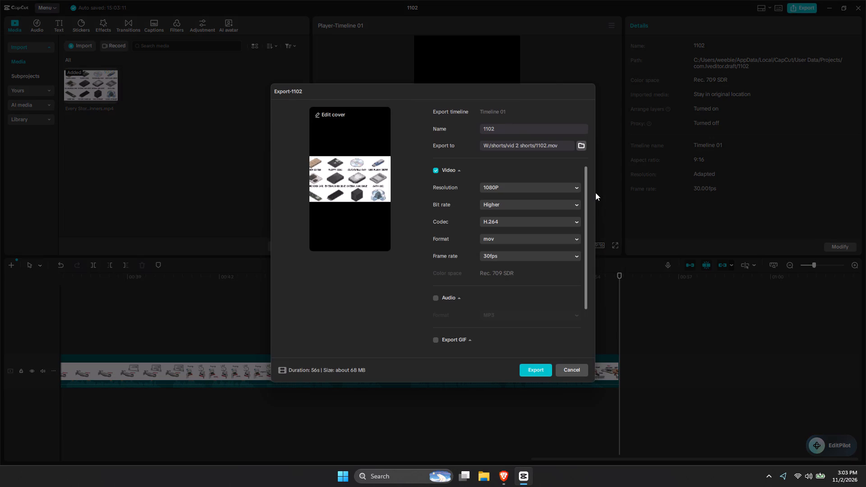
double_click(516, 128)
type("usb 4")
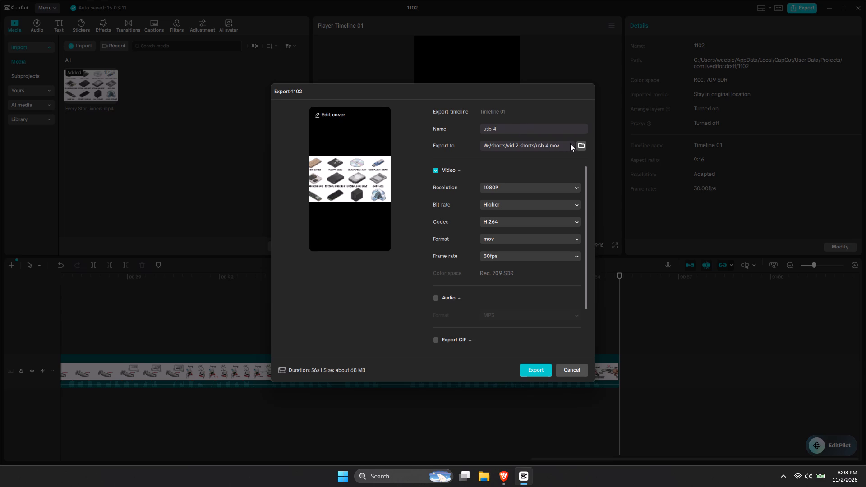
left_click(580, 145)
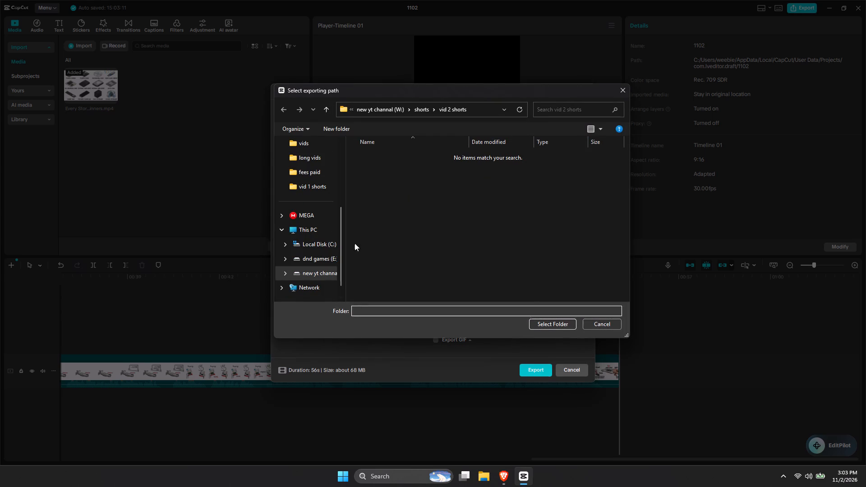
left_click(422, 112)
double_click(397, 170)
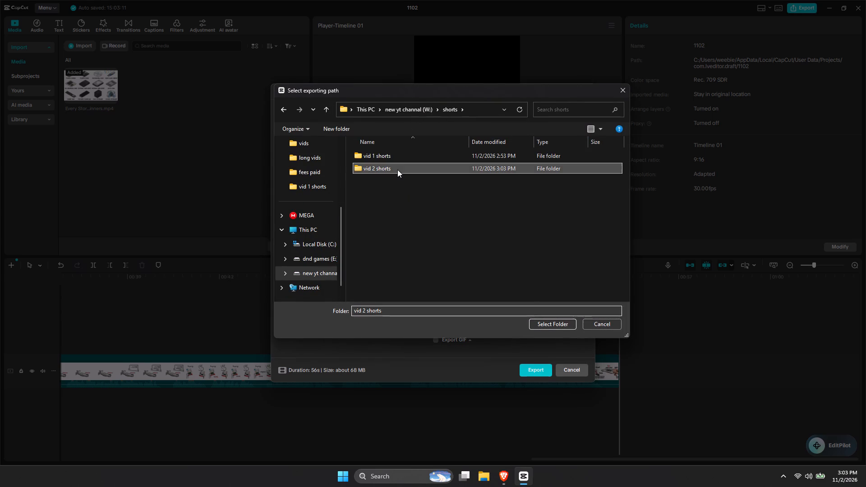
left_click(548, 323)
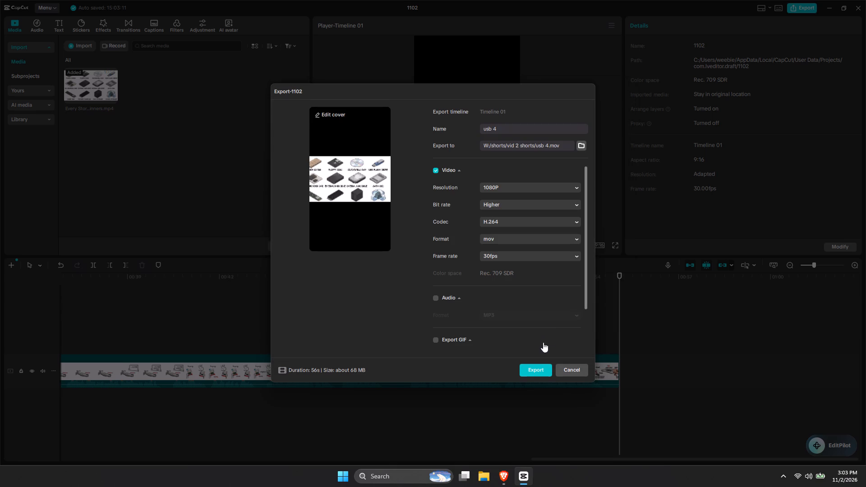
left_click(537, 369)
Switch to File Explorer and open the vid 2 shorts folder inside shorts on the W: drive to check the exported files.
left_click(487, 474)
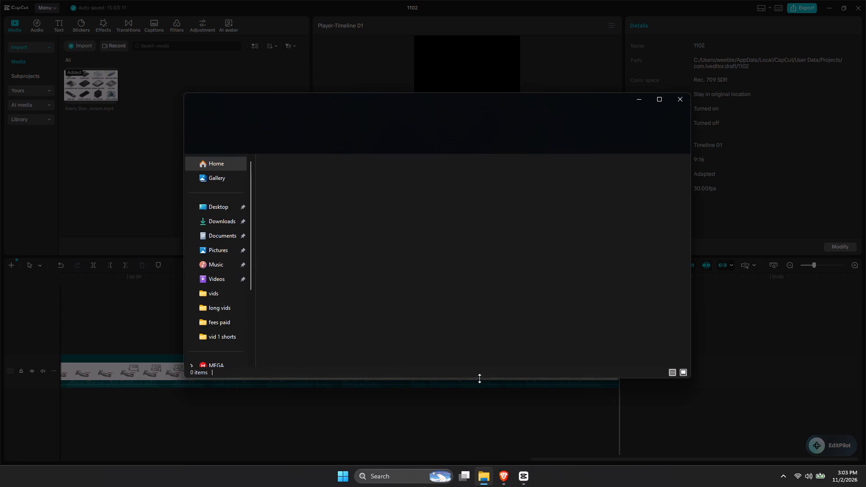
scroll(214, 335, "down", 18)
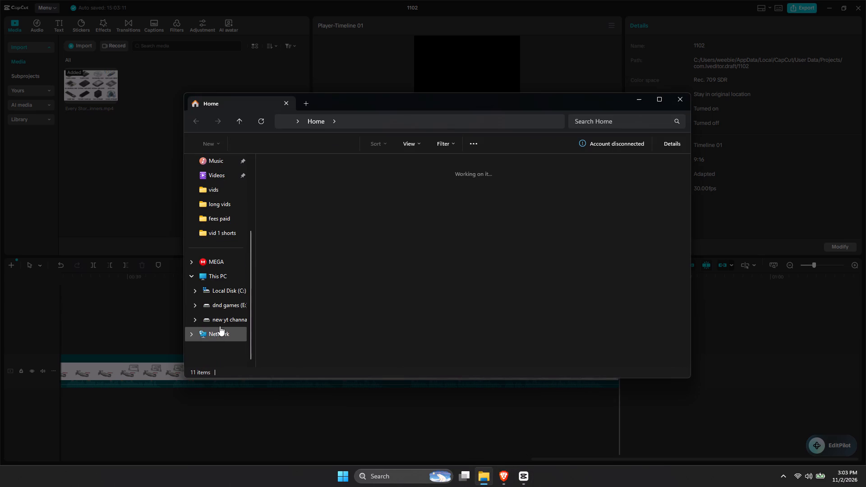
left_click(221, 320)
scroll(221, 320, "down", 1)
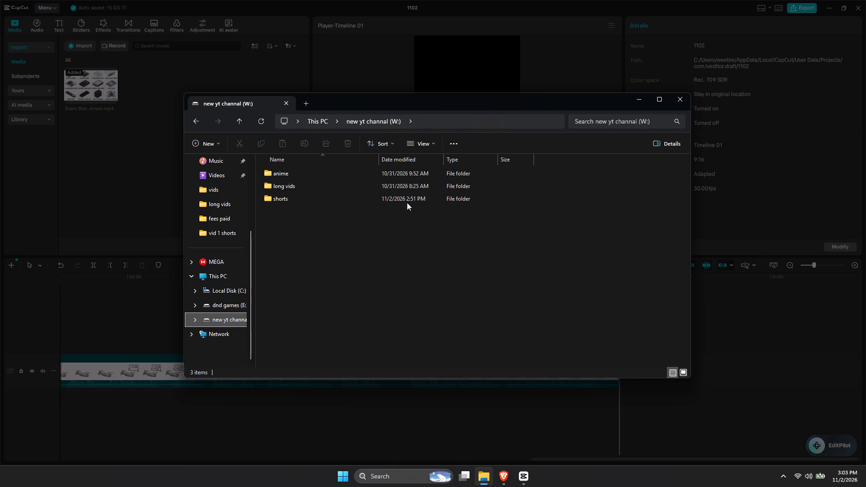
double_click(376, 201)
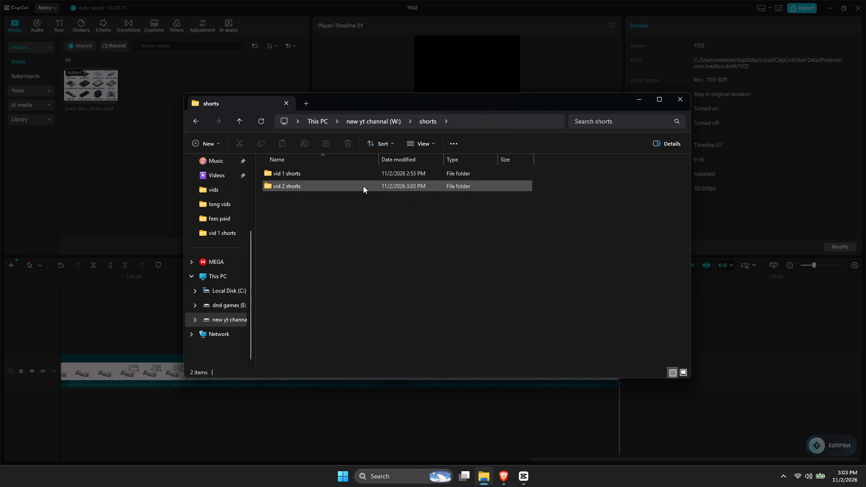
double_click(360, 186)
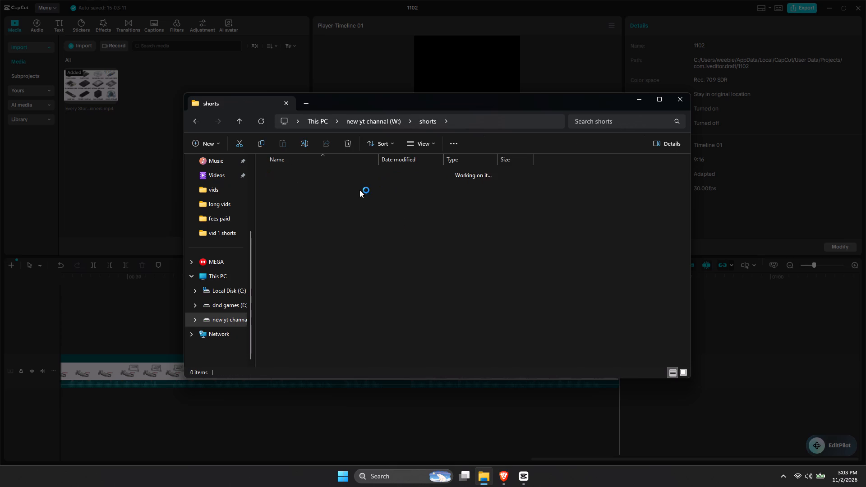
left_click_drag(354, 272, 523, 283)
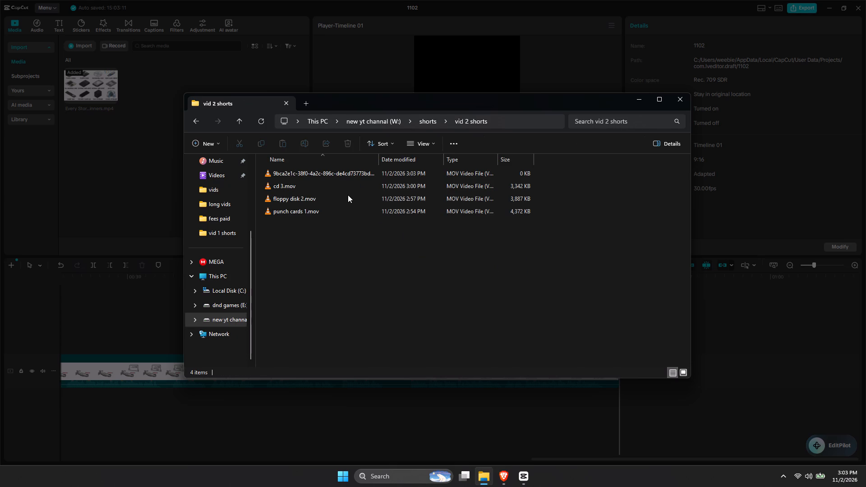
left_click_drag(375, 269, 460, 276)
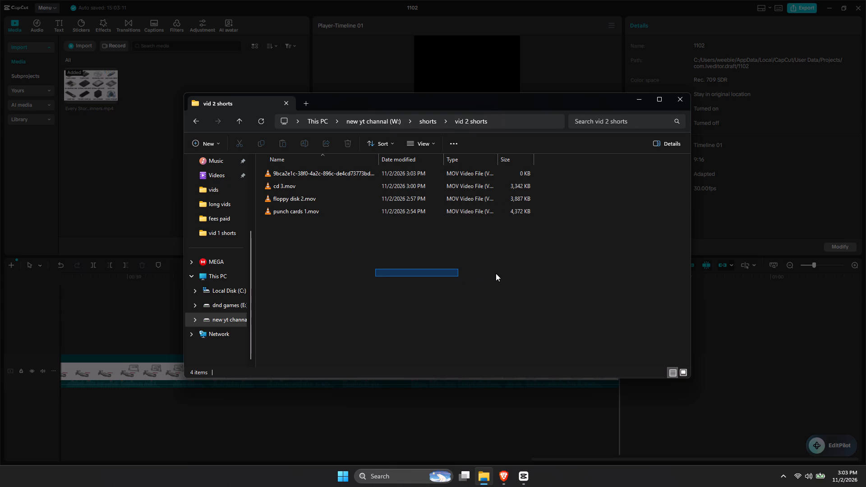
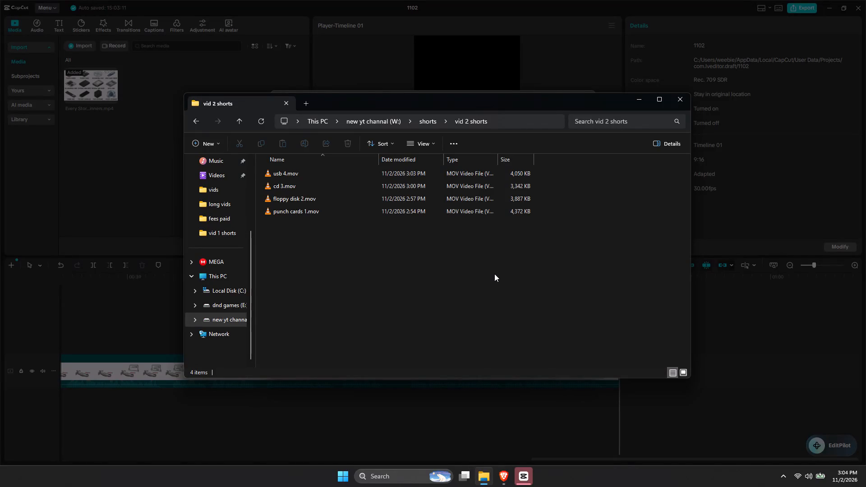
Return to CapCut, restore the deleted remainder of the video, and delete the already exported USB flash drive clip.
left_click(645, 102)
left_click(570, 359)
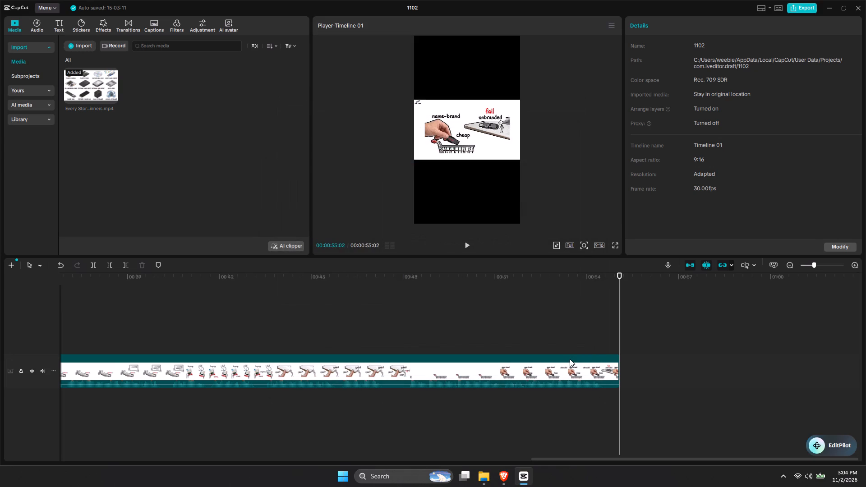
key("ctrl+z")
left_click(572, 369)
key("Delete")
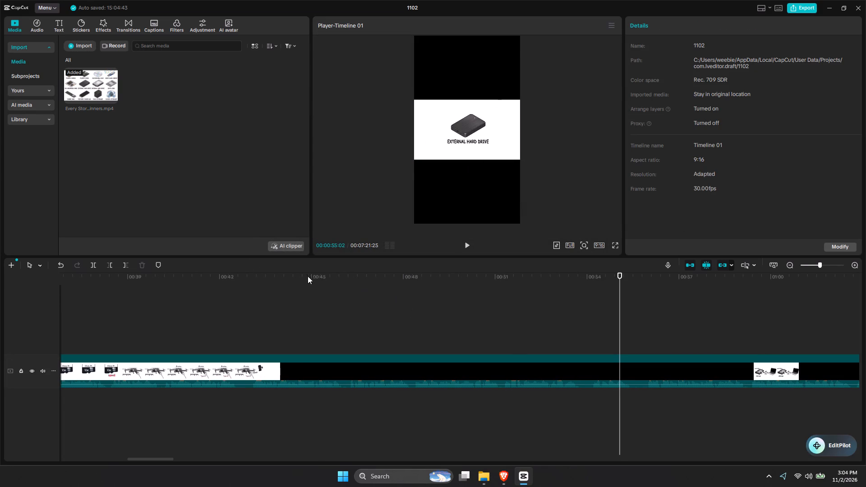
Play and step through the footage around the SD & microSD card section's end to locate its last frame.
left_click(534, 277)
key("space")
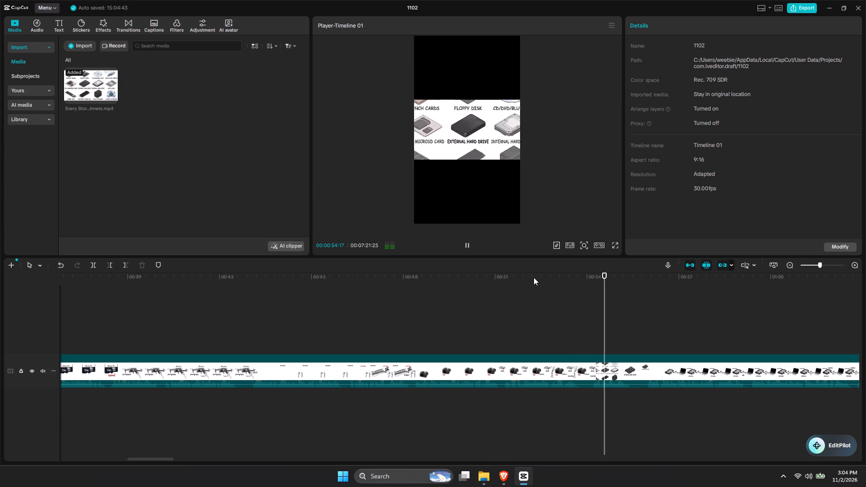
key("space")
left_click_drag(420, 273, 265, 277)
key("space")
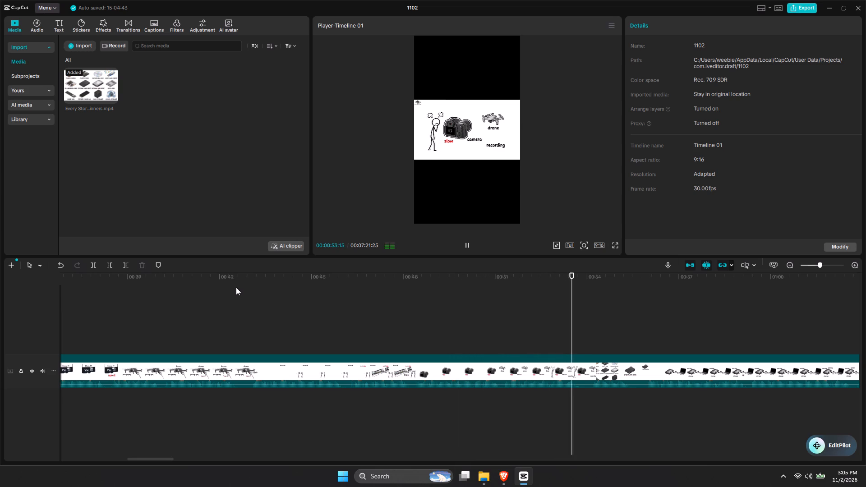
key("space")
key("space")
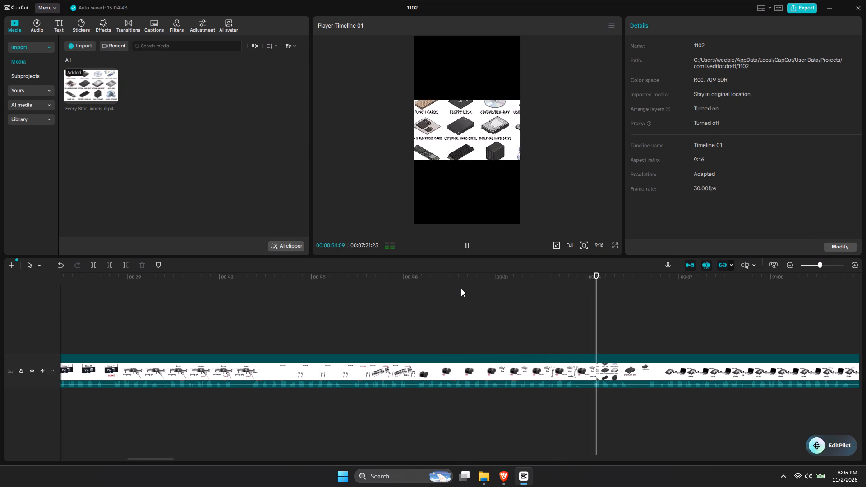
key("space")
key("Left")
key("Left")
key("Left")
key("Left")
key("Left")
key("Left")
key("Left")
key("Left")
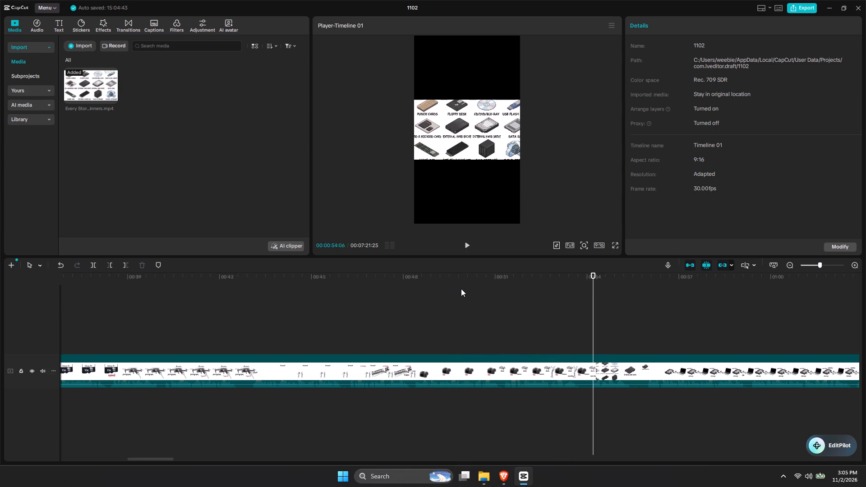
key("Left")
key("Left")
key("Left")
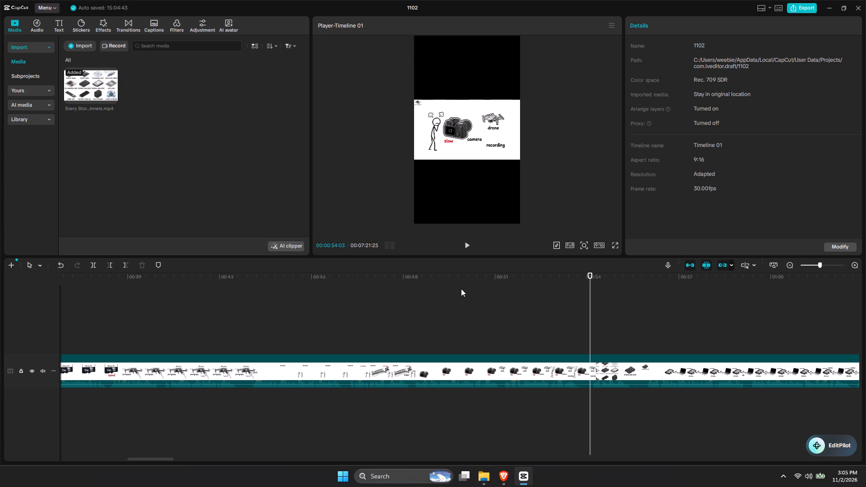
Play the SD & microSD card section from its start, skipping ahead to check it through to the end.
left_click_drag(590, 276, 161, 269)
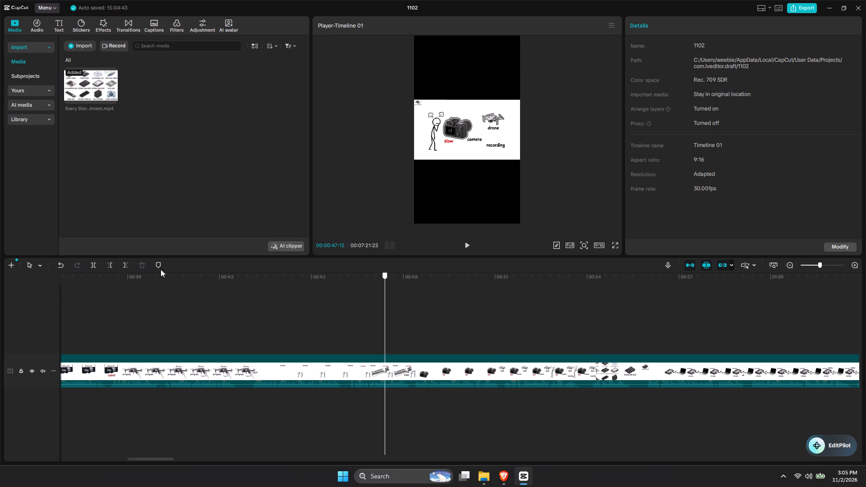
left_click_drag(161, 269, 0, 251)
key("space")
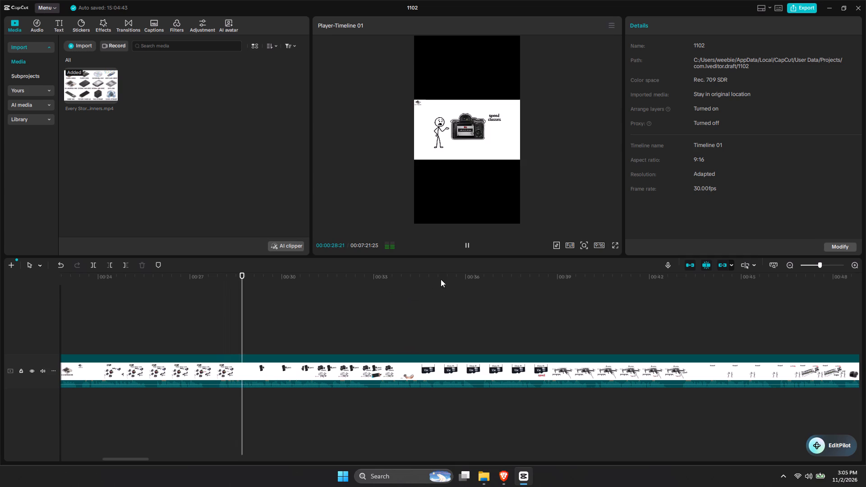
left_click(471, 276)
key("space")
key("space")
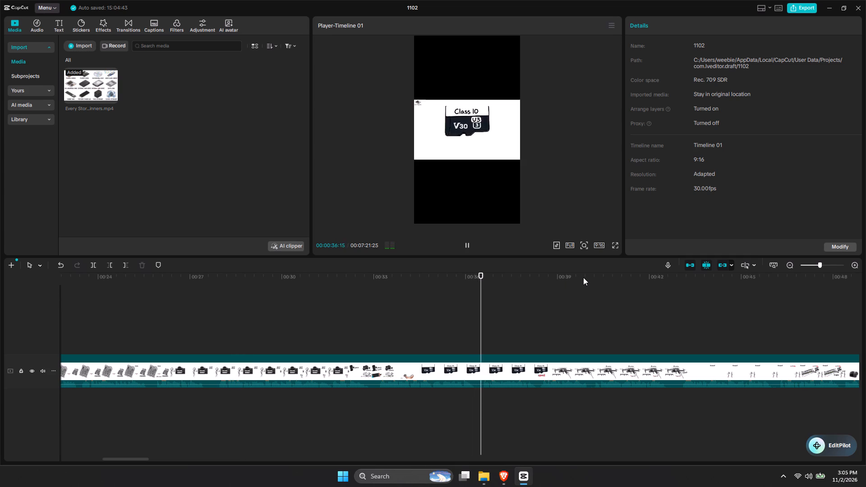
left_click(703, 277)
key("space")
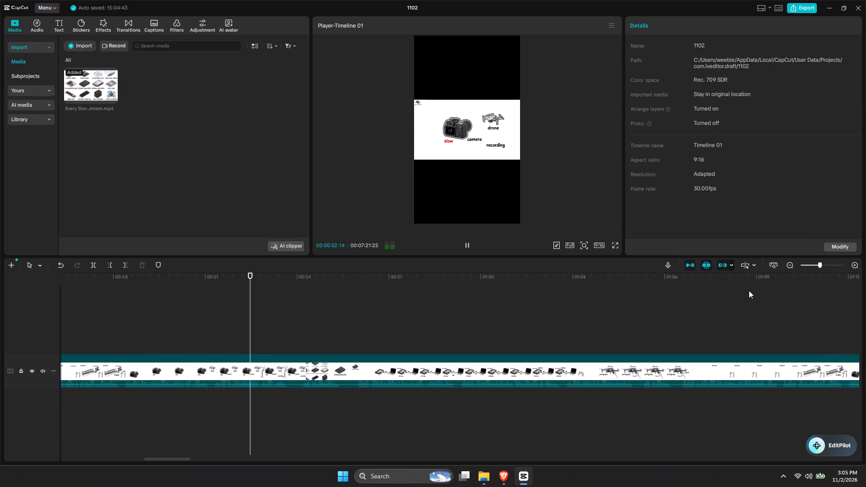
key("space")
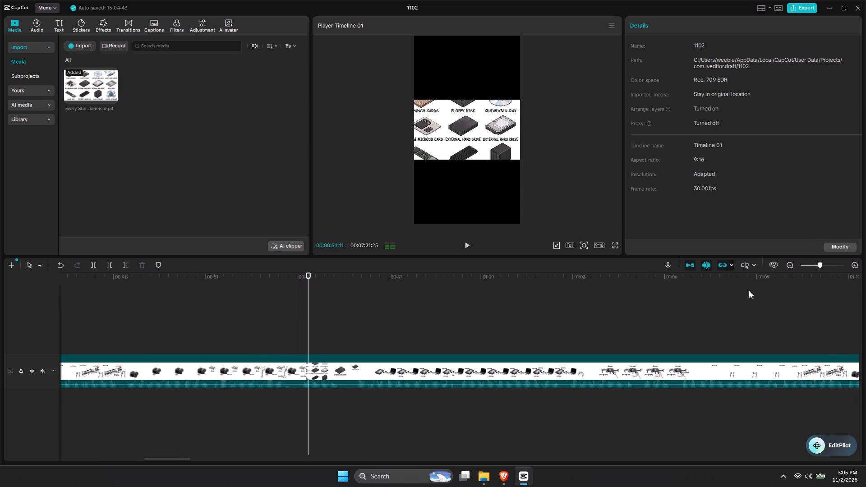
Split the clip at 00:00:54:03, where the SD & microSD card section ends, and delete the part after the cut.
key("Left")
key("Left")
key("Left")
key("Left")
key("Left")
key("Left")
key("Left")
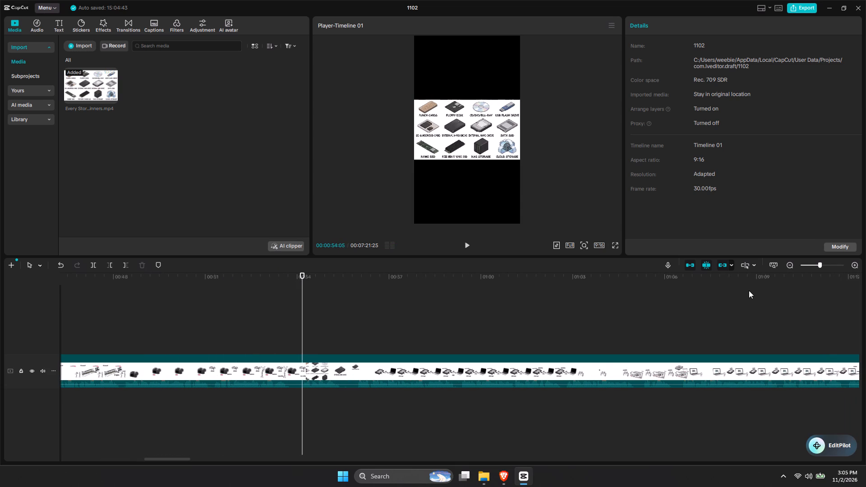
key("Left")
key("Left")
key("Right")
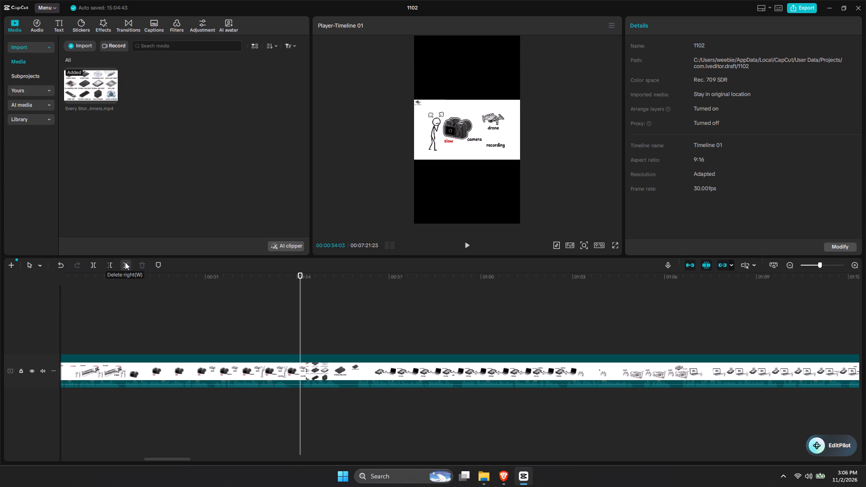
left_click(95, 266)
left_click(366, 369)
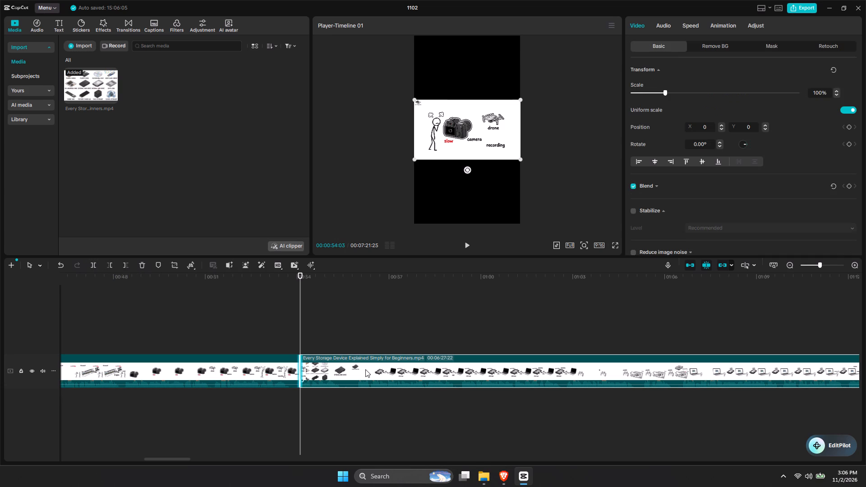
key("Delete")
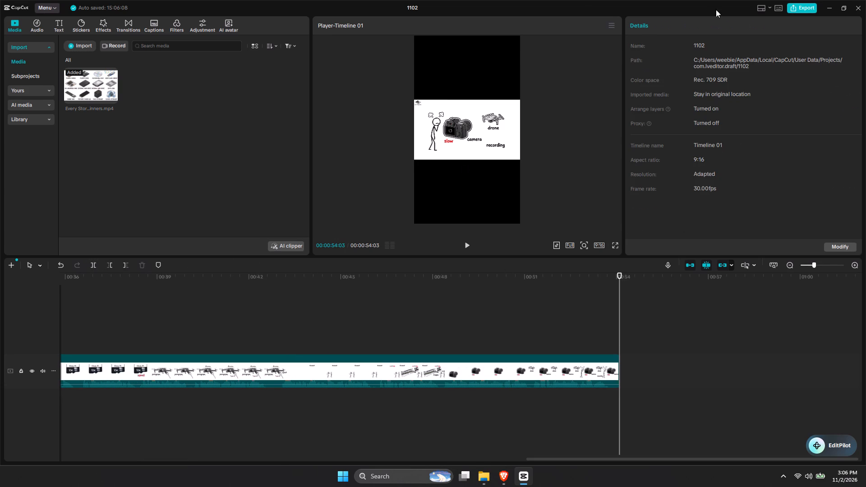
Export the SD card short as "sd card 5" into the vid 2 shorts folder on the W: drive.
left_click(795, 8)
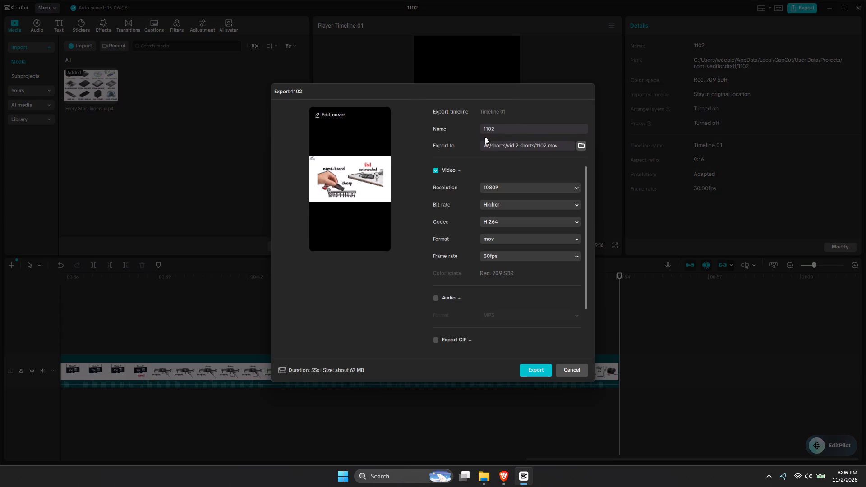
double_click(502, 130)
type("sd card")
key("space")
key("5")
left_click(536, 369)
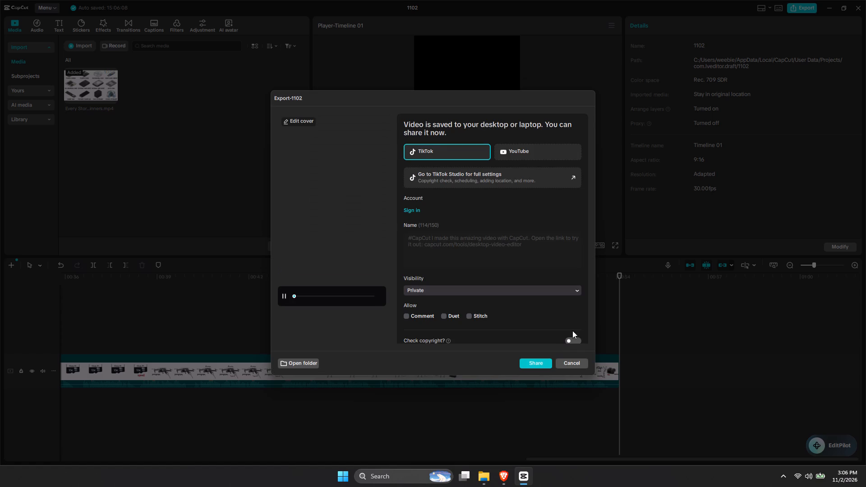
left_click(576, 365)
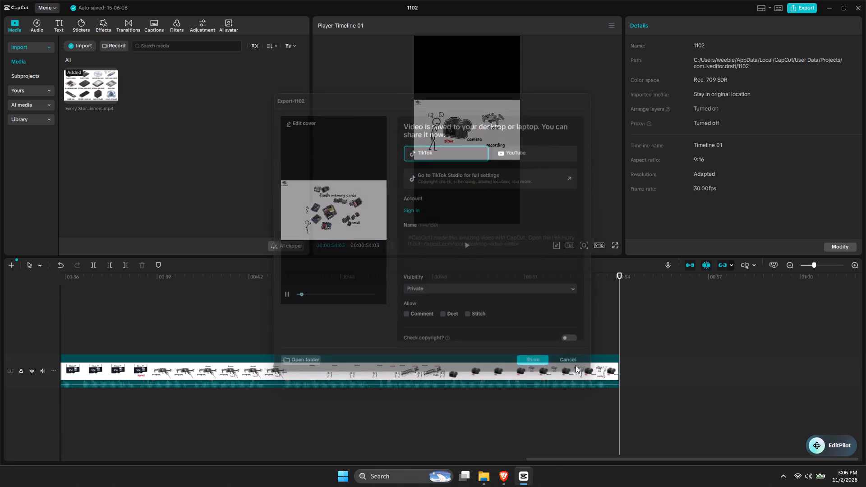
Restore the deleted remainder of the video and delete the exported SD & microSD card clip.
key("ctrl+z")
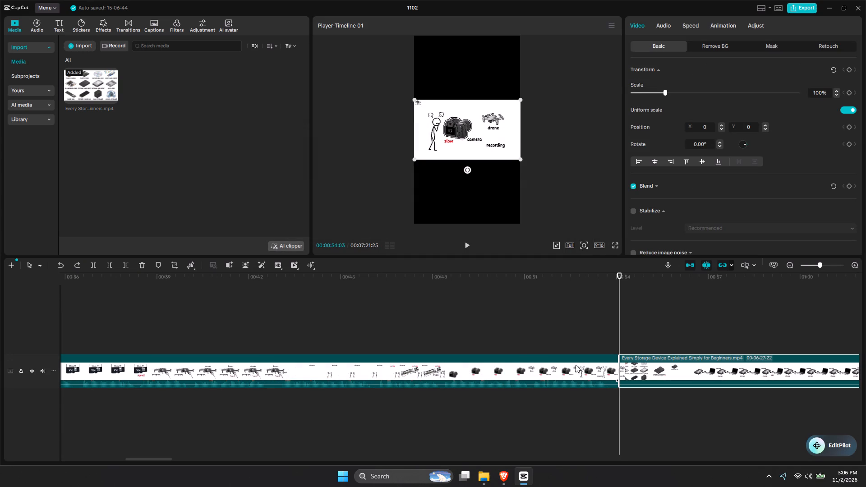
left_click(562, 364)
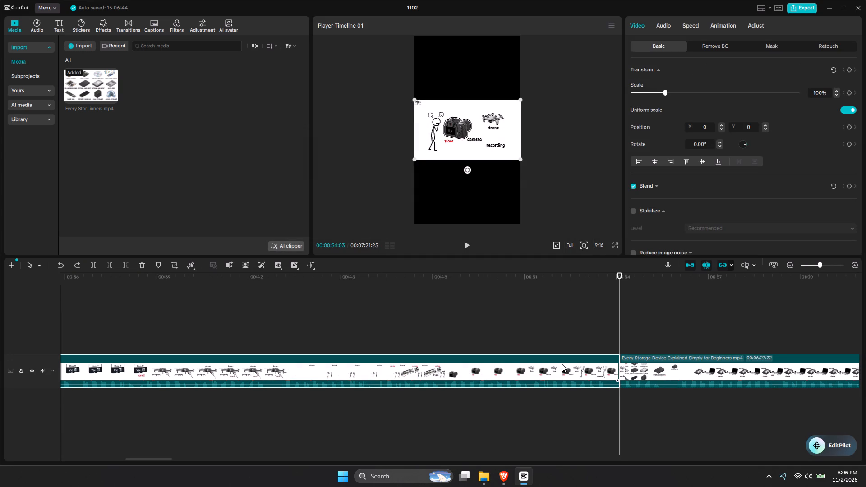
key("Delete")
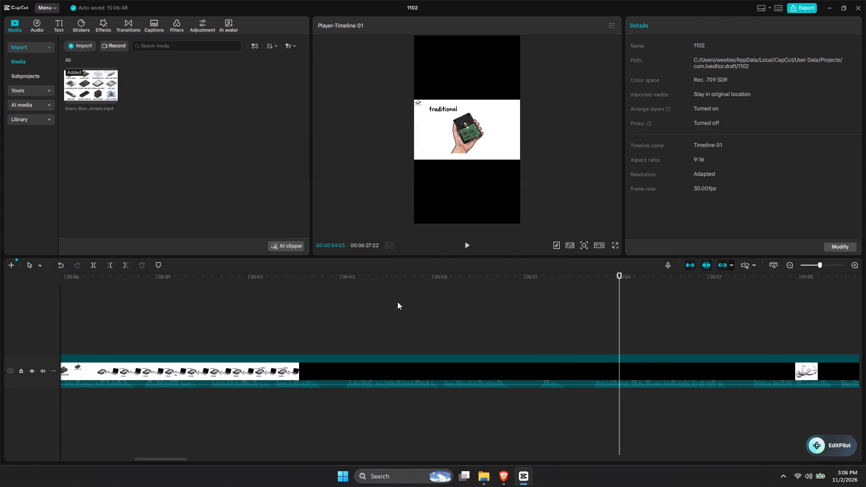
Return to the start of the timeline and play through the external hard drive section to find where it ends.
left_click_drag(382, 279, 0, 267)
key("space")
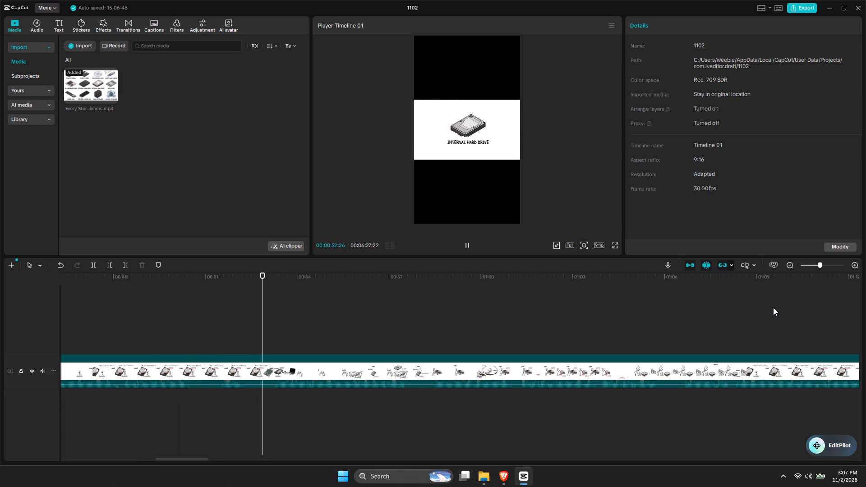
key("space")
Split the clip at 00:00:51:10, where the external hard drive section ends, and delete the part after the cut.
key("Left")
key("Left")
key("Left")
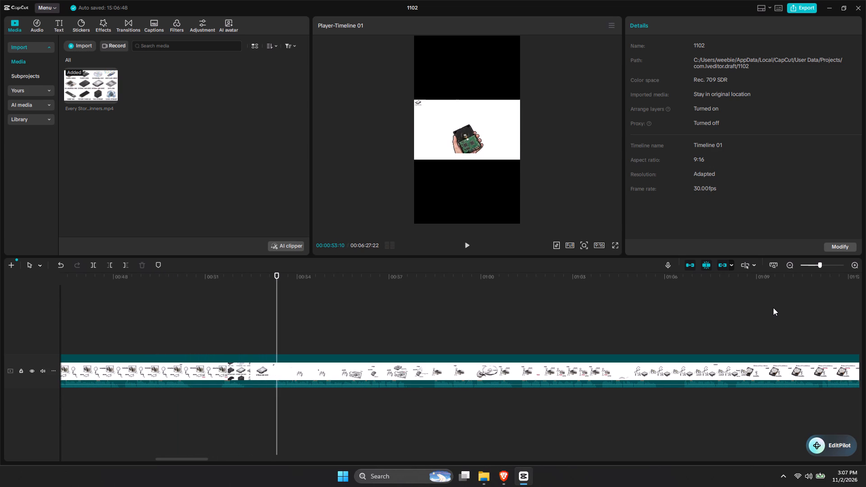
key("Left")
key("Left")
key("Left")
key("Left")
key("Left")
key("Left")
key("Left")
key("Left")
key("Left")
key("Left")
key("Left")
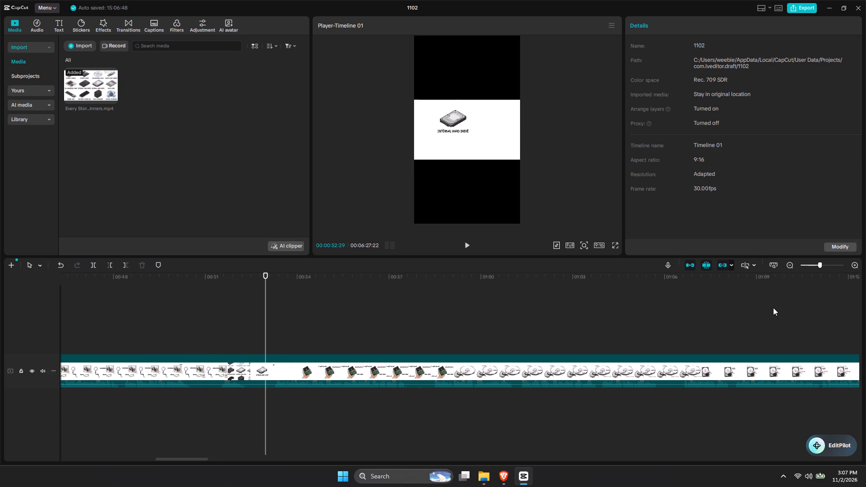
key("Left")
key("Left")
key("Left")
key("Left")
key("Left")
key("Left")
key("Left")
key("Left")
key("Left")
key("Left")
key("Left")
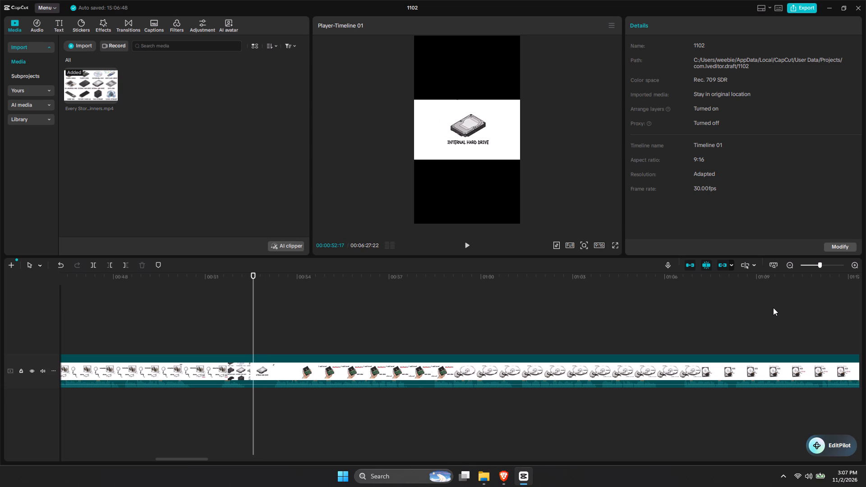
key("Left")
key("Left")
key("Left")
key("Left")
key("Left")
key("Left")
key("Left")
key("Left")
key("Left")
key("Left")
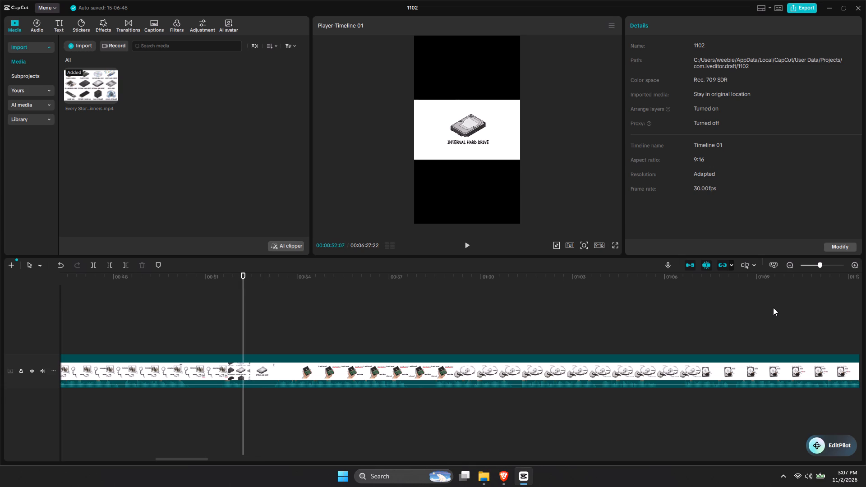
key("Left")
key("Left")
key("Left")
key("Left")
key("Left")
key("Left")
key("Left")
key("Left")
key("Left")
key("Left")
key("Left")
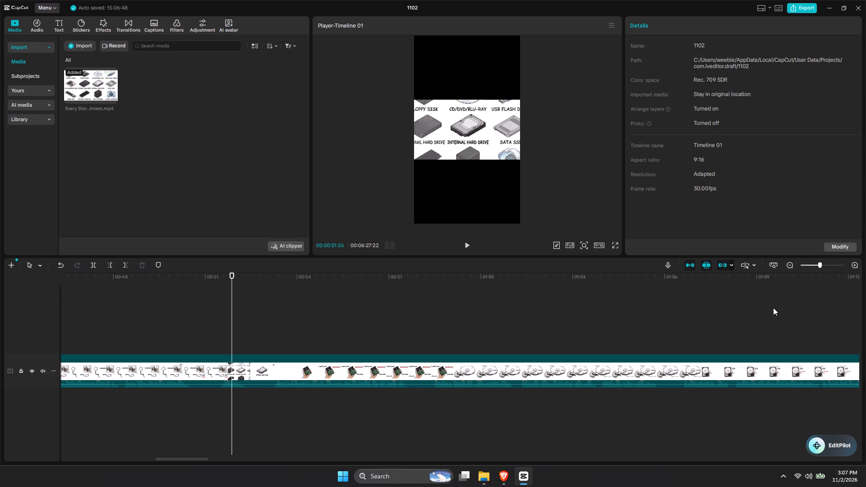
key("Left")
key("Left")
key("Left")
key("Left")
key("Left")
key("Left")
key("Left")
key("Left")
key("Left")
key("Left")
key("Left")
key("Left")
key("Left")
key("Left")
key("Left")
key("Left")
key("Left")
key("Left")
key("Left")
key("Left")
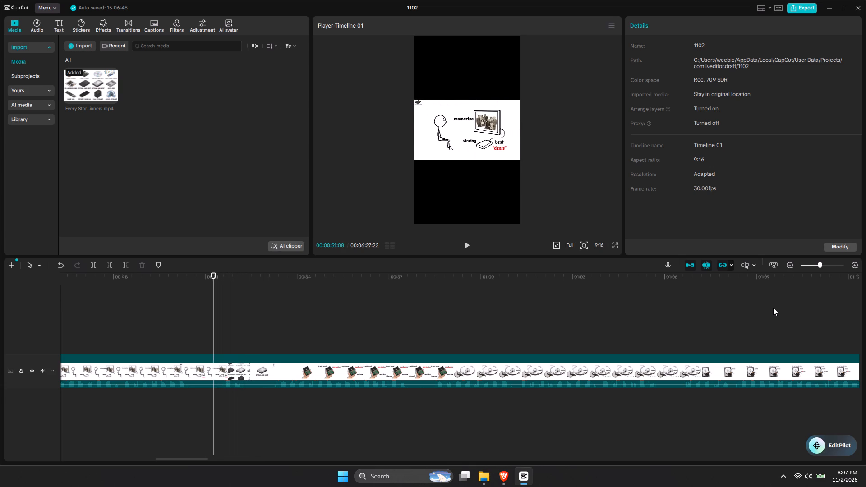
key("space")
key("space")
key("Left")
key("Left")
key("Left")
key("Left")
key("Left")
key("Left")
key("Left")
key("Left")
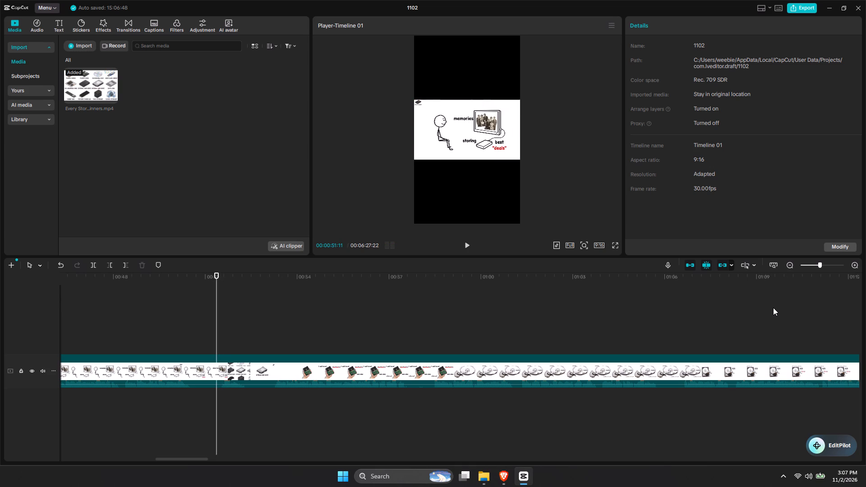
left_click(345, 364)
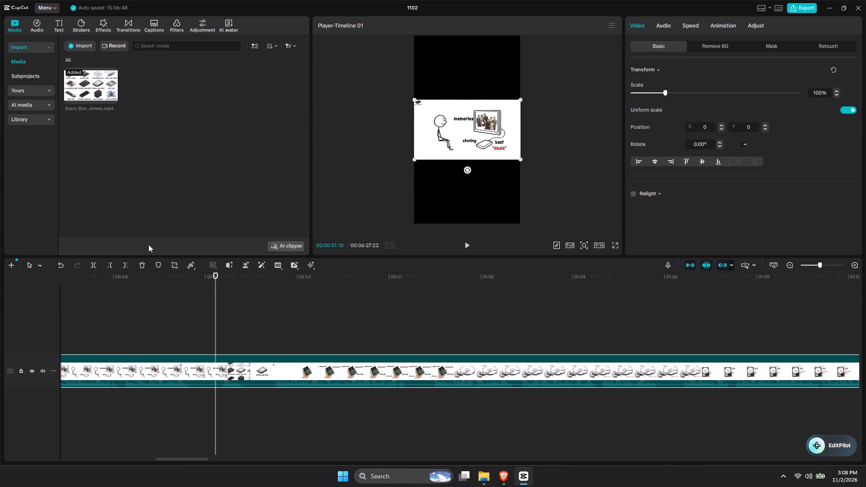
left_click(91, 266)
left_click(328, 373)
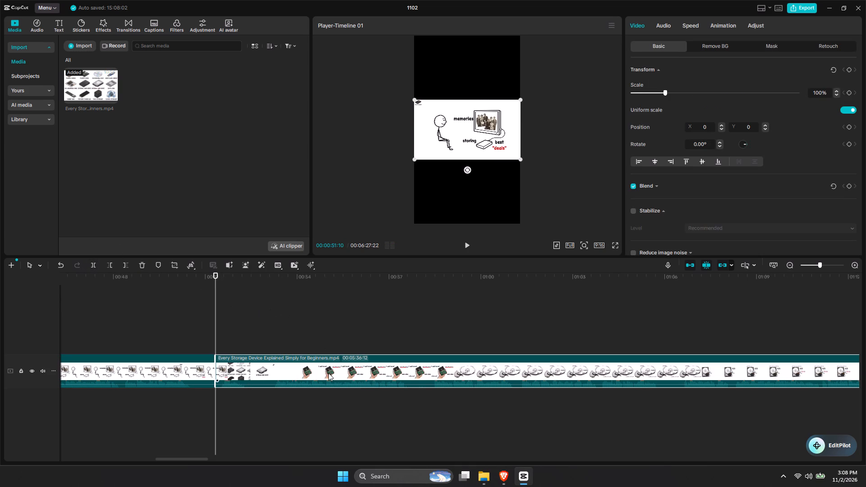
key("Delete")
Export the external hard drive short as "e hard dirve 6" at 60fps and check the vid 2 shorts folder for the file.
left_click(806, 5)
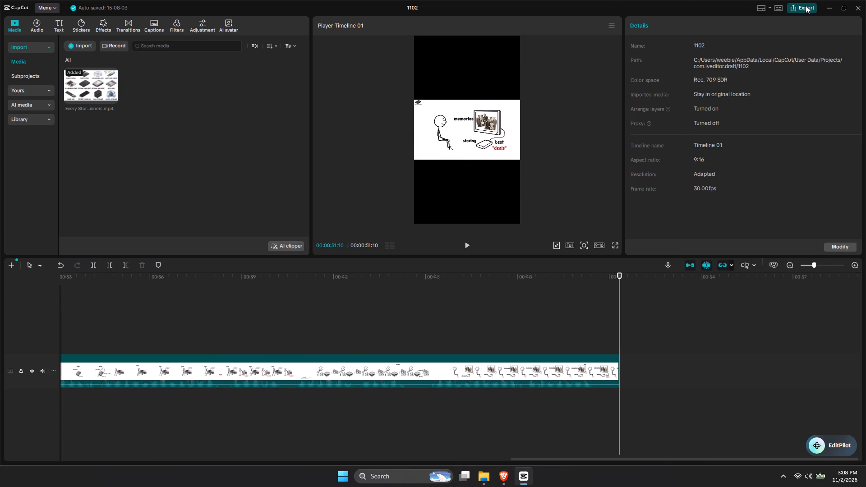
left_click(530, 256)
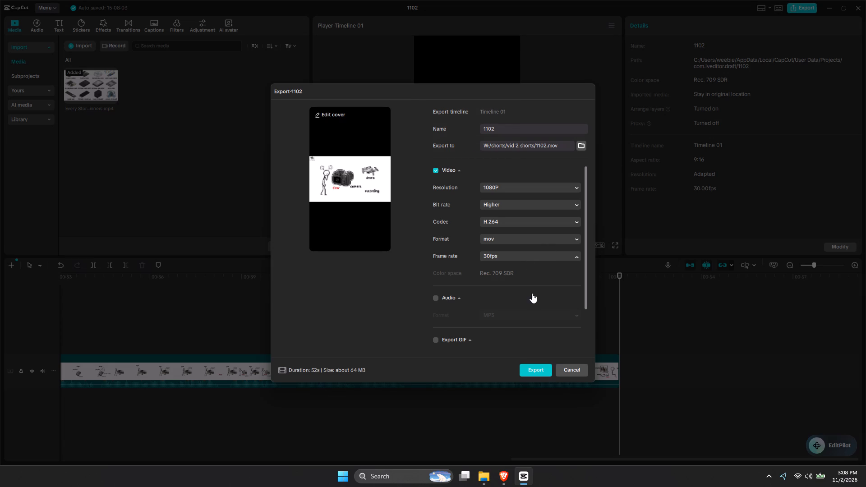
left_click(524, 354)
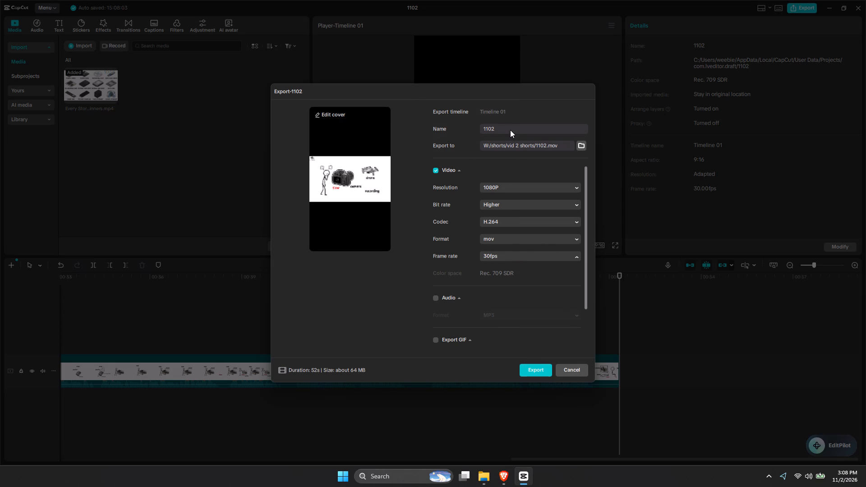
double_click(510, 130)
type("e hard dirve")
key("space")
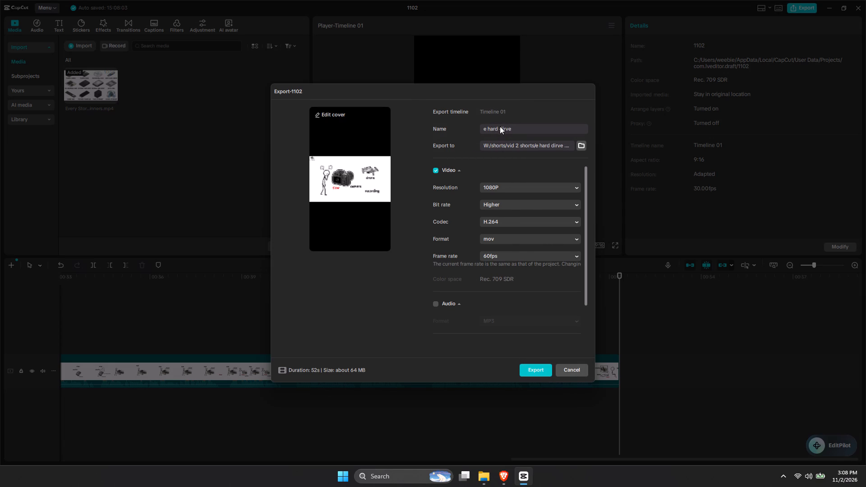
key("6")
left_click(539, 367)
left_click(484, 476)
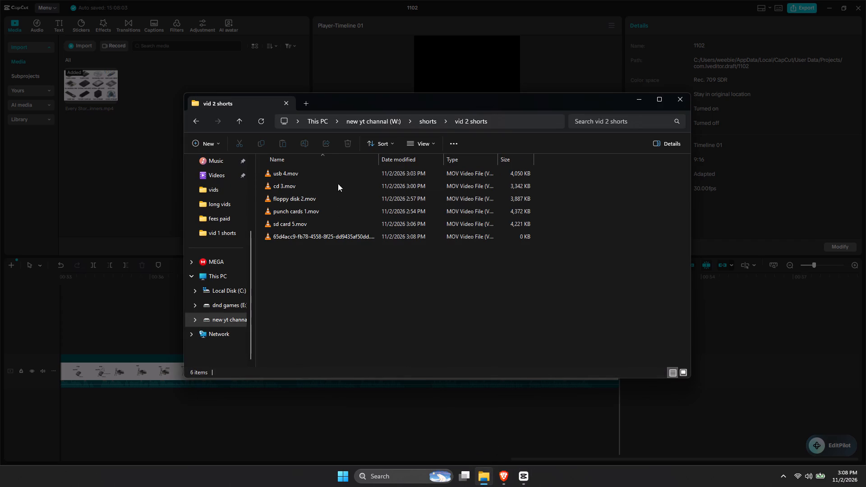
left_click(729, 385)
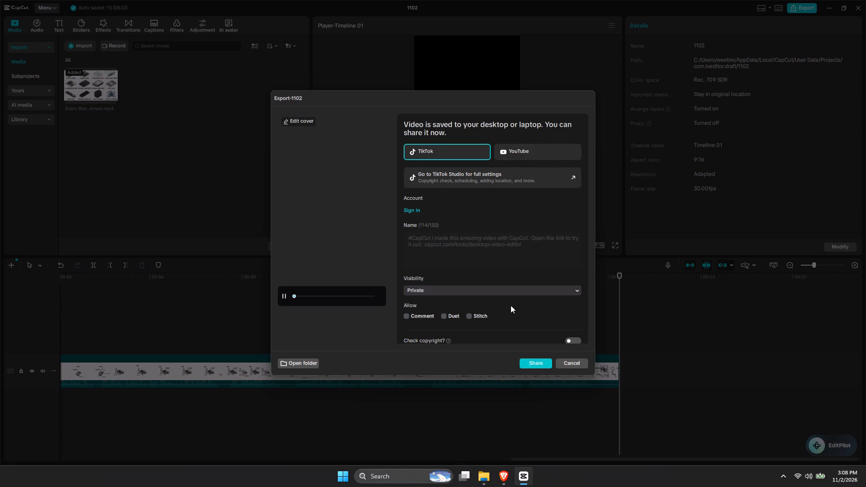
left_click(571, 364)
Restore the deleted remainder of the video and delete the exported external hard drive clip.
key("ctrl+z")
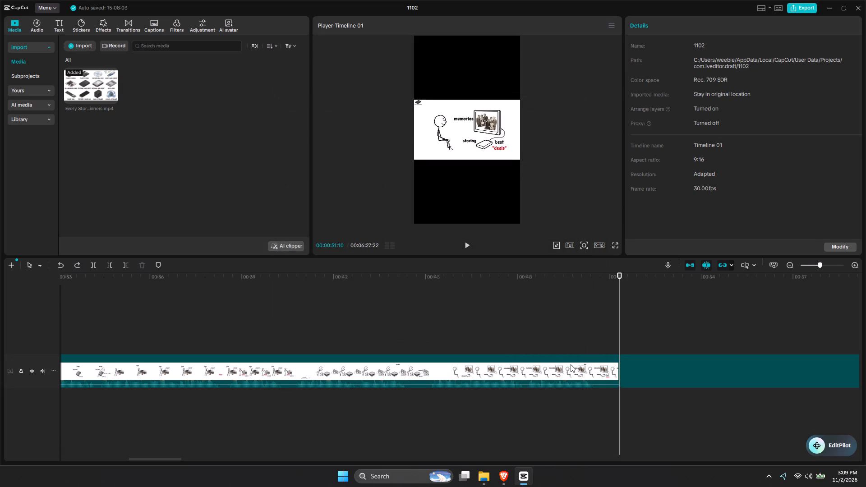
left_click(562, 365)
key("Delete")
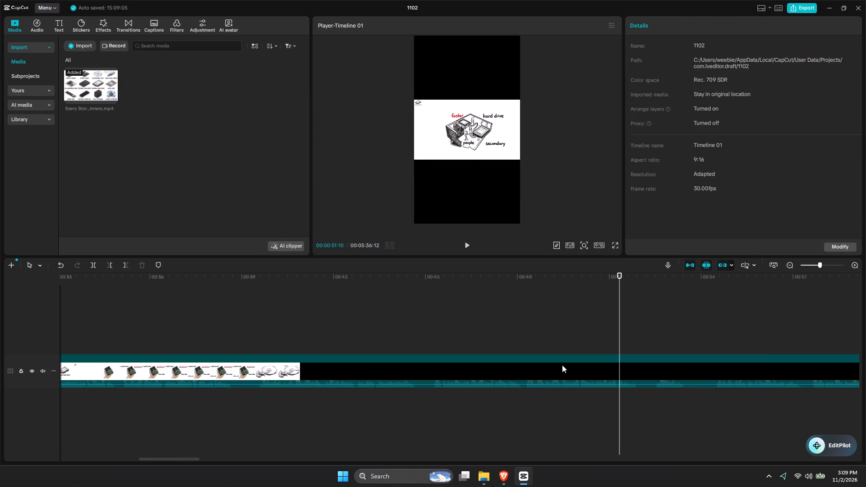
Play through the internal hard drive section, split the clip at its end at 00:00:52:14, and delete the part after the cut.
left_click_drag(207, 280, 81, 276)
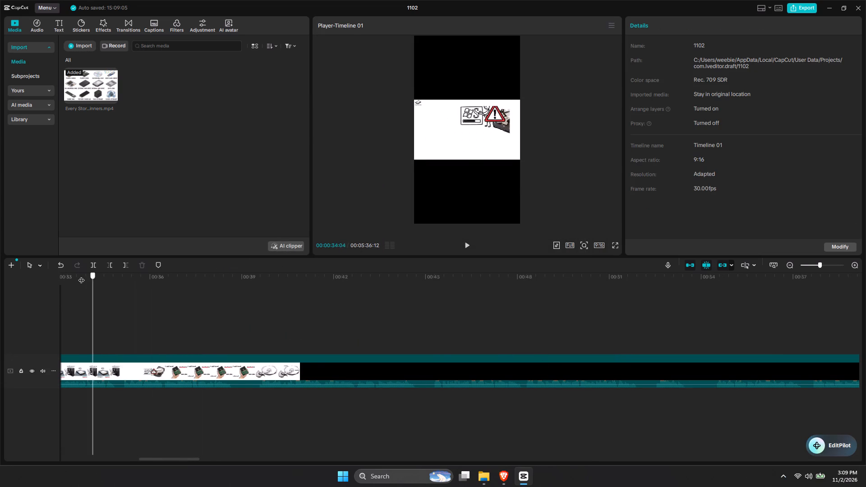
left_click_drag(81, 276, 134, 275)
key("space")
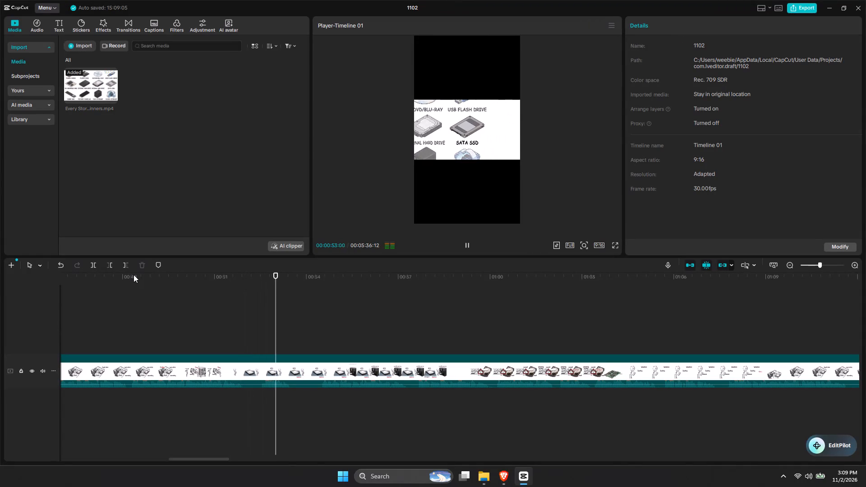
key("space")
key("Left")
key("Left")
key("Left")
key("Left")
key("Left")
key("Left")
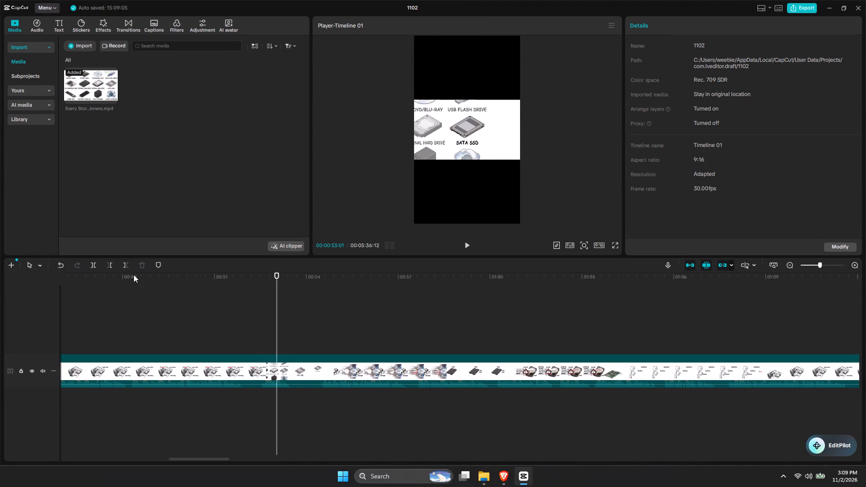
key("Left")
key("Left")
key("Left")
key("Left")
key("Left")
key("Left")
key("Left")
key("Left")
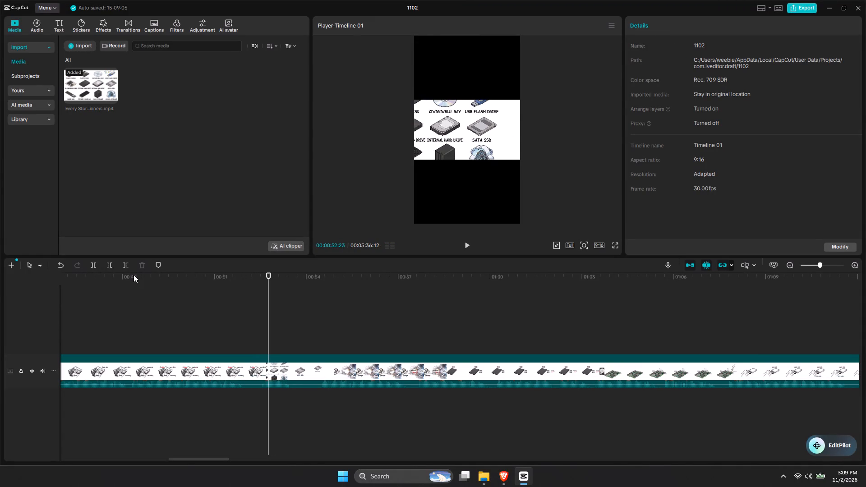
key("Left")
key("Left")
key("Left")
key("Left")
key("Left")
key("Left")
key("Left")
key("Left")
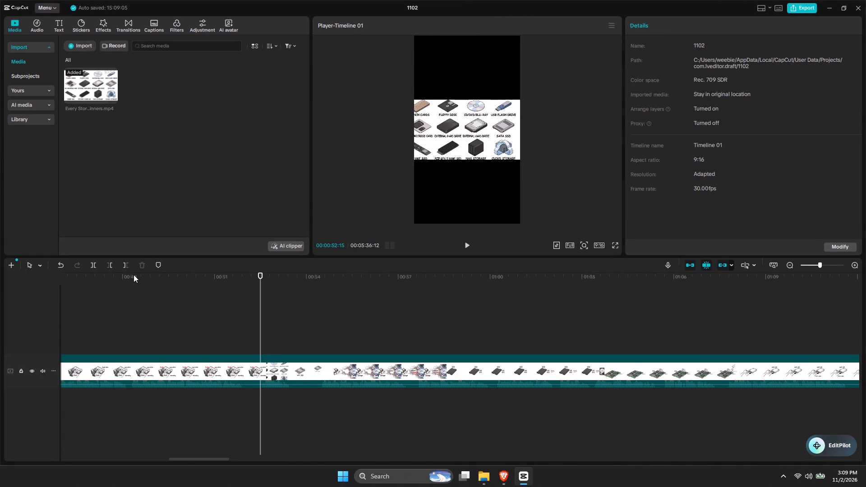
key("Left")
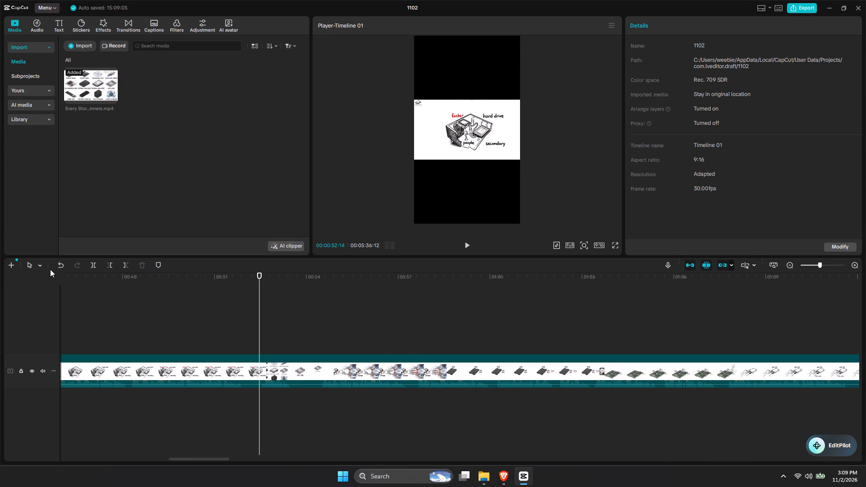
key("ctrl+b")
left_click(349, 362)
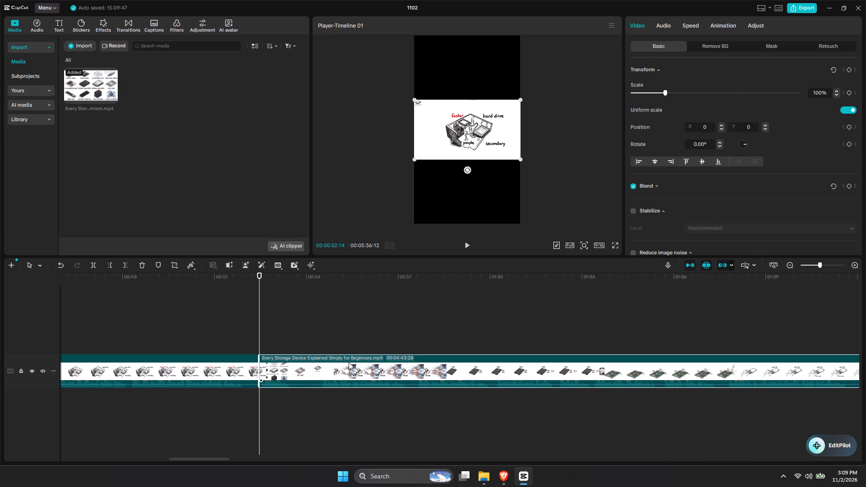
key("Delete")
Export the internal hard drive short as "internal hdd 7" at 60fps and check the vid 2 shorts folder for the file.
left_click(809, 6)
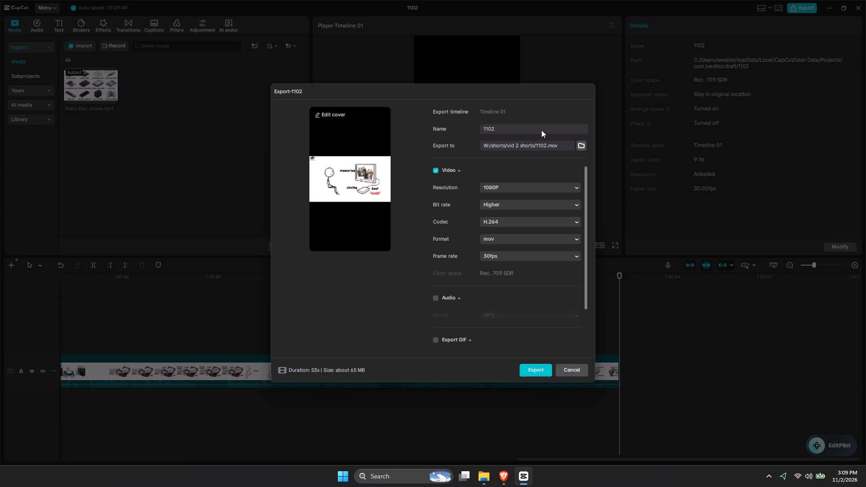
double_click(541, 130)
type("internal hdd")
key("7")
key("BackSpace")
key("space")
key("7")
left_click(548, 259)
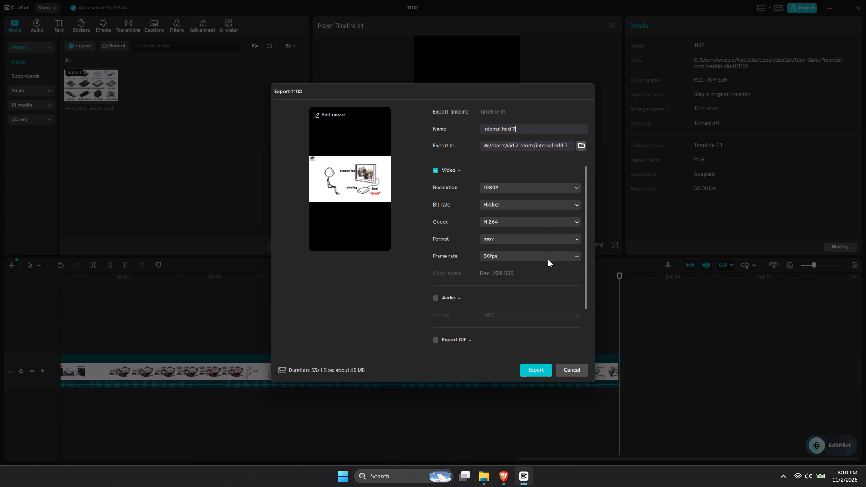
left_click(543, 257)
left_click(546, 258)
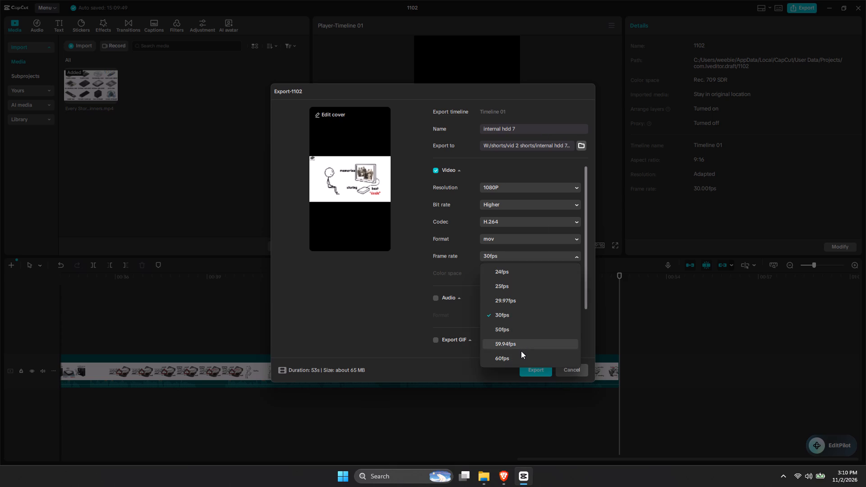
left_click(521, 352)
left_click(533, 371)
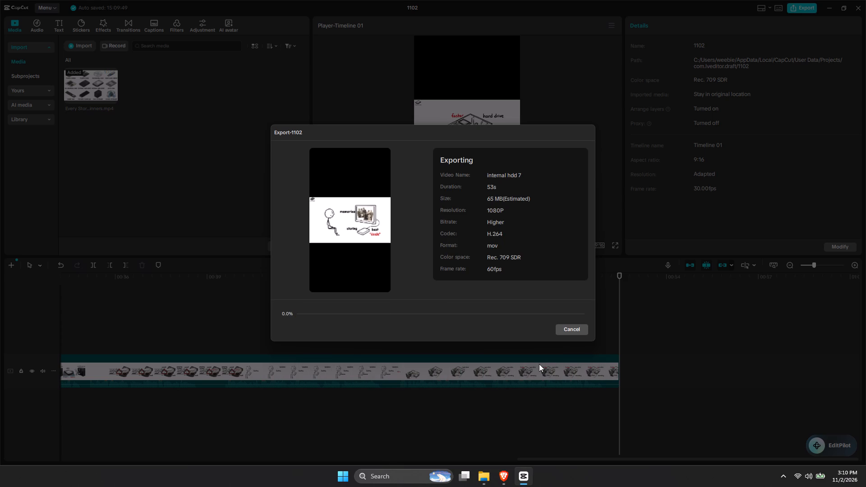
left_click(486, 471)
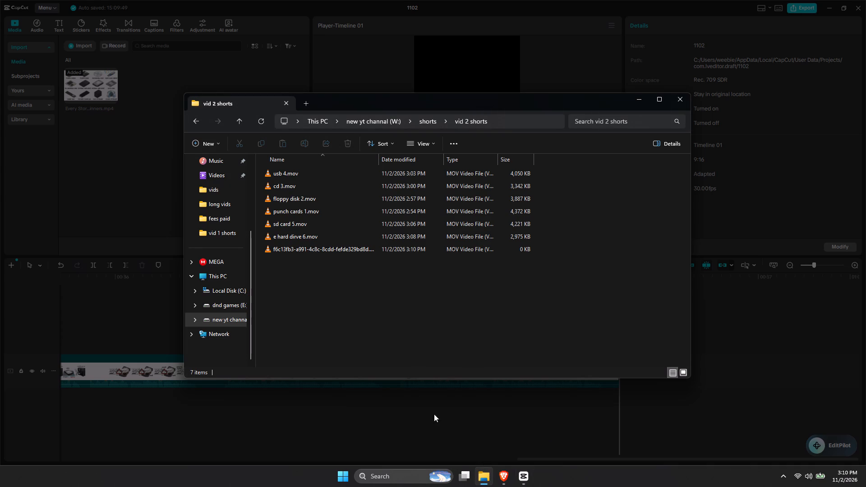
left_click(513, 410)
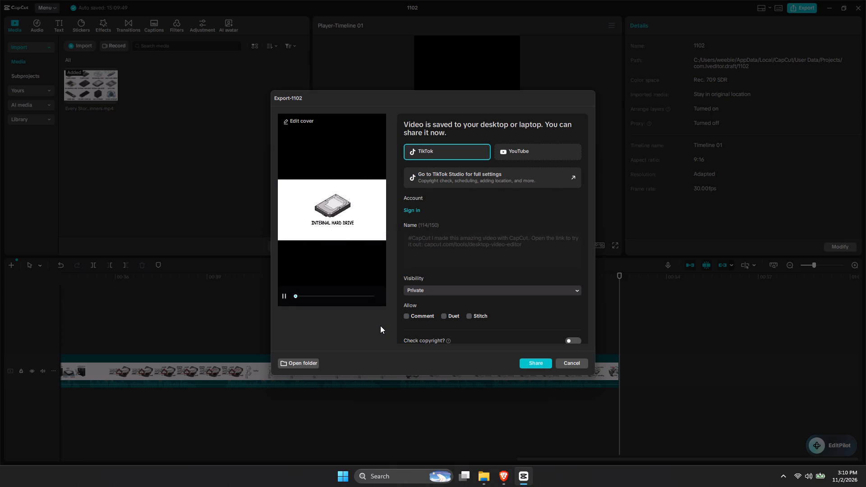
left_click(567, 362)
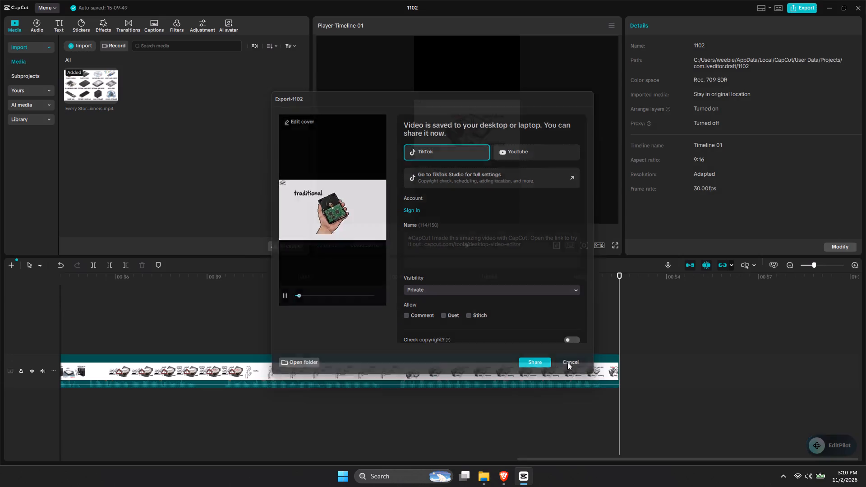
Restore the deleted remainder of the video and delete the exported internal hard drive clip.
key("ctrl+z")
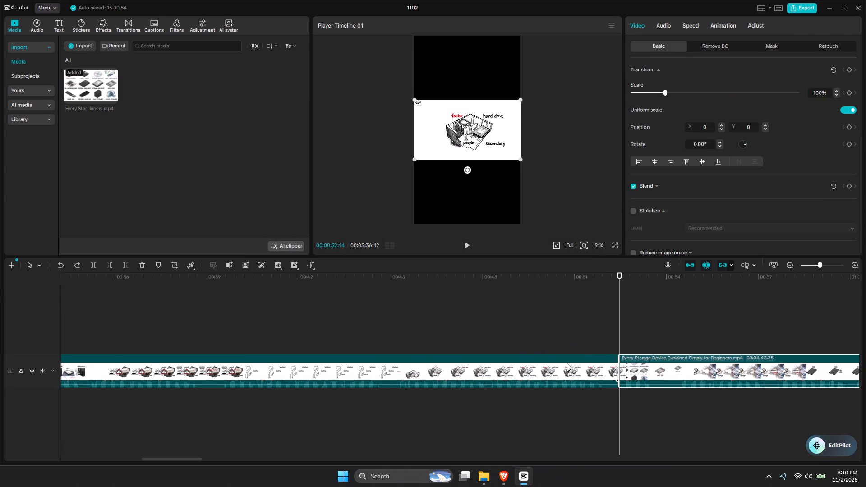
left_click(567, 363)
key("Delete")
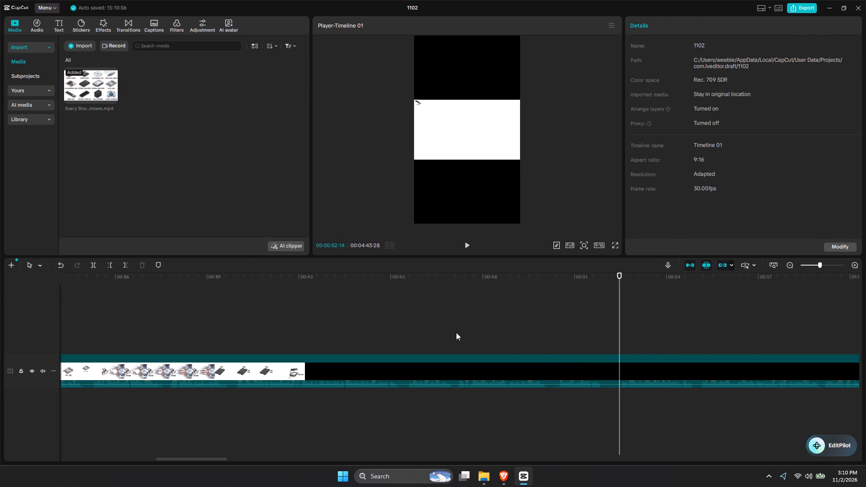
Return to the start of the timeline and play through the SATA SSD section to find where it ends.
left_click_drag(309, 276, 11, 270)
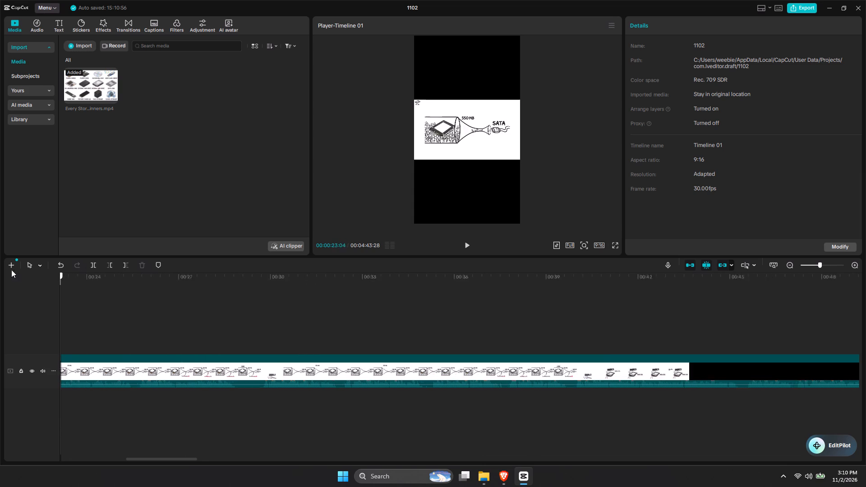
left_click_drag(11, 270, 0, 264)
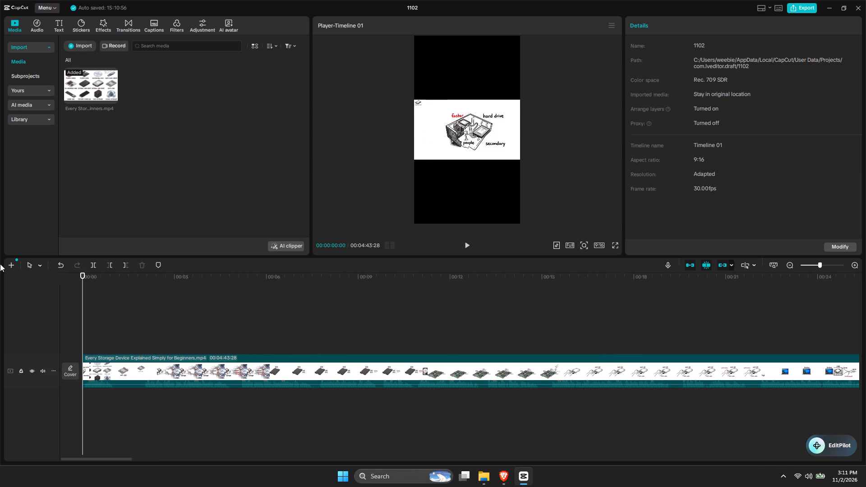
key("space")
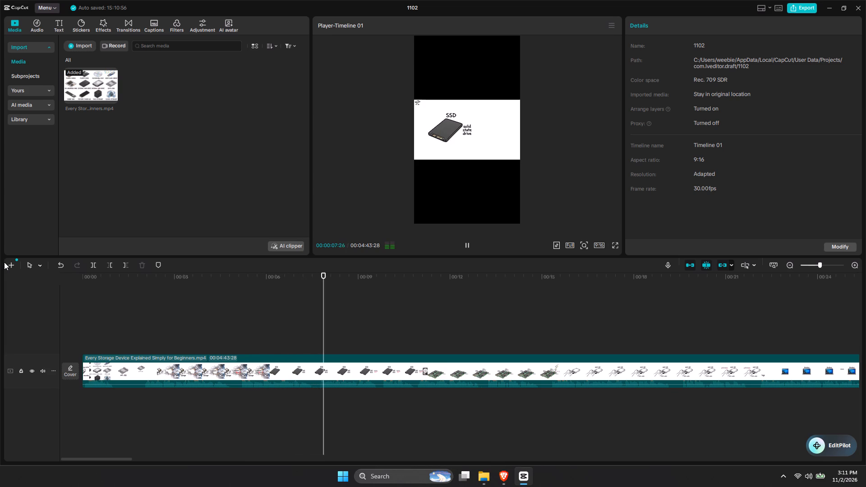
scroll(123, 279, "up", 20, "ctrl")
scroll(123, 279, "up", 1, "ctrl")
scroll(392, 382, "down", 9, "ctrl")
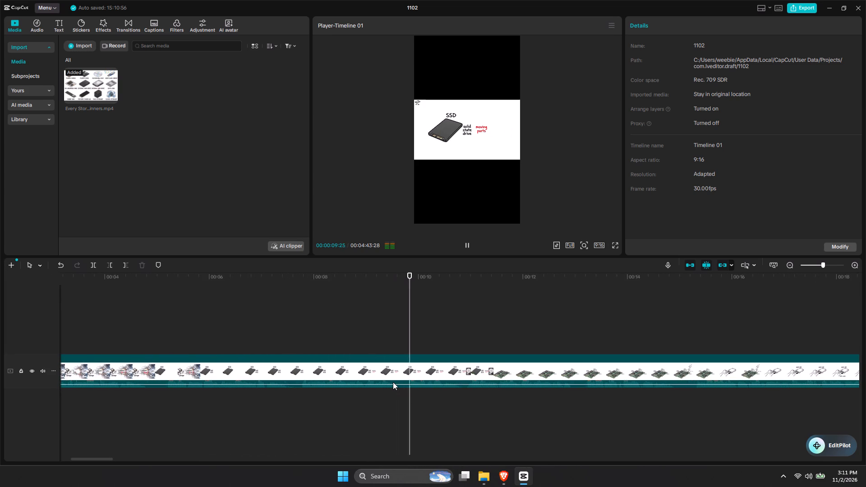
scroll(393, 382, "down", 20, "ctrl")
scroll(393, 382, "down", 3, "ctrl")
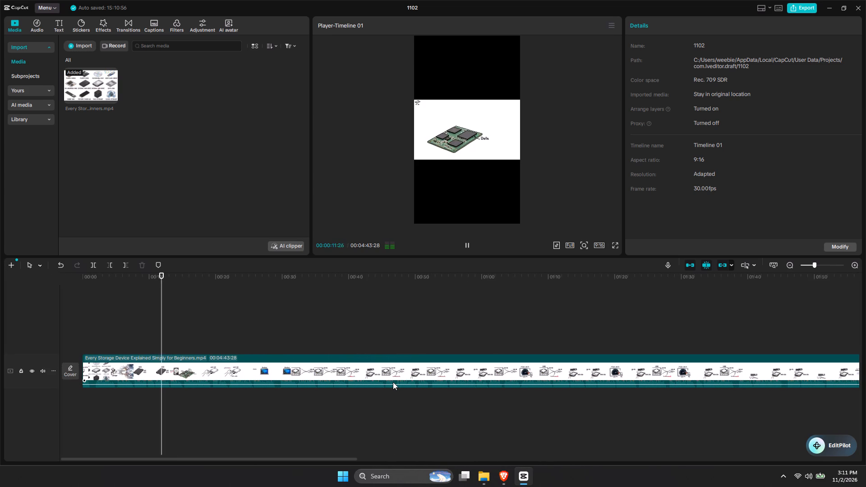
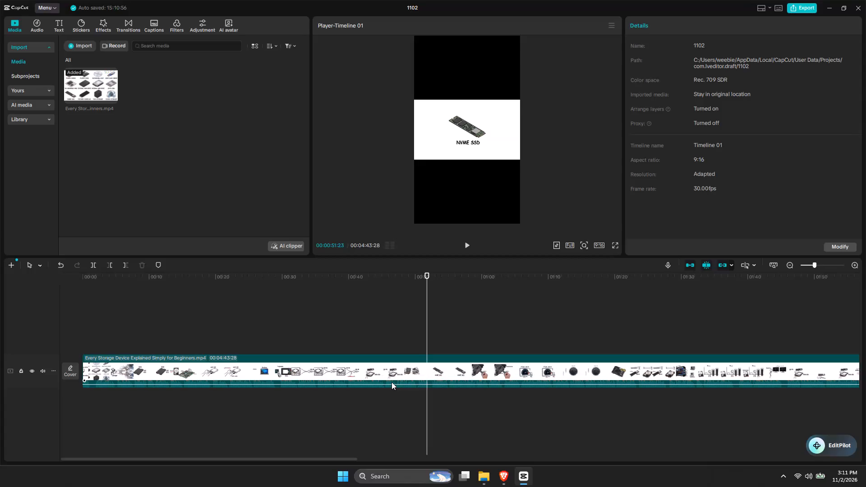
Split the clip at 00:00:50:14, just before the NVMe SSD section begins, and delete the part after the cut.
key("Left")
key("Left")
key("Left")
key("Left")
key("Left")
key("Left")
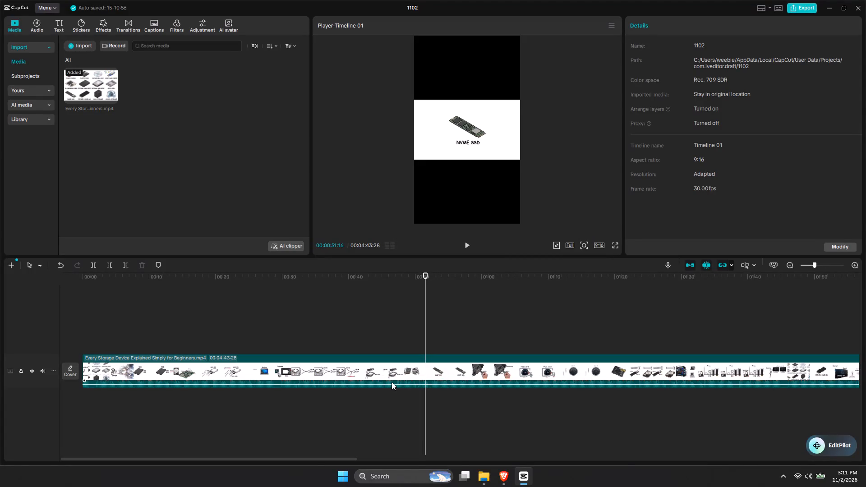
key("Left")
key("Left")
key("Left")
key("Left")
key("Left")
key("Left")
key("Left")
key("Left")
key("Left")
key("Left")
key("Left")
key("Left")
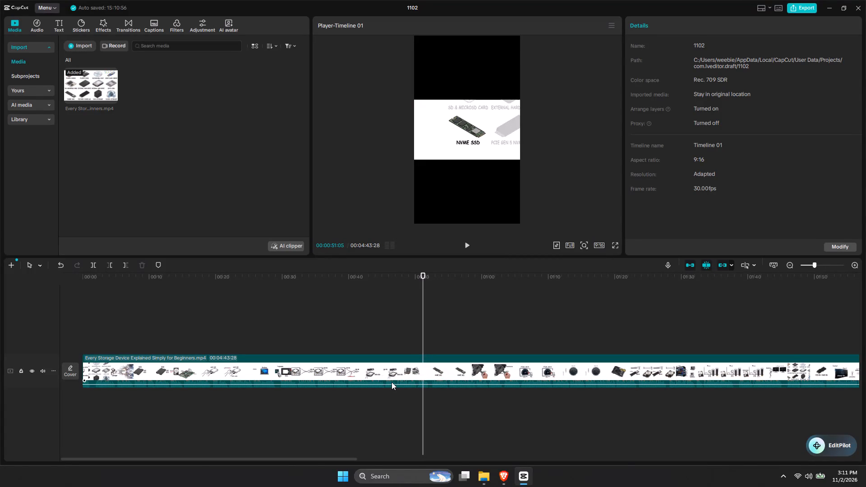
key("Left")
key("Left")
key("Left")
key("Left")
key("Left")
key("Left")
key("Left")
key("Left")
key("Left")
key("Left")
key("Left")
key("Left")
key("Left")
key("Left")
key("Left")
key("Left")
key("Left")
key("Left")
key("Left")
key("Left")
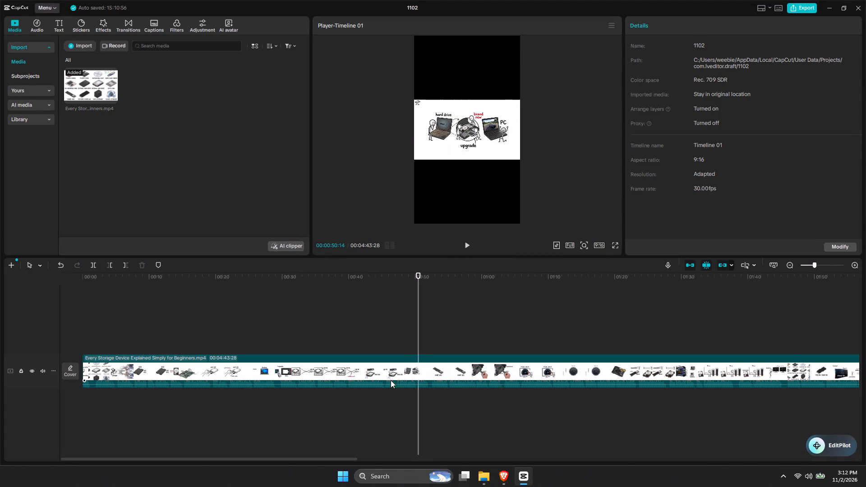
key("ctrl+b")
left_click(482, 373)
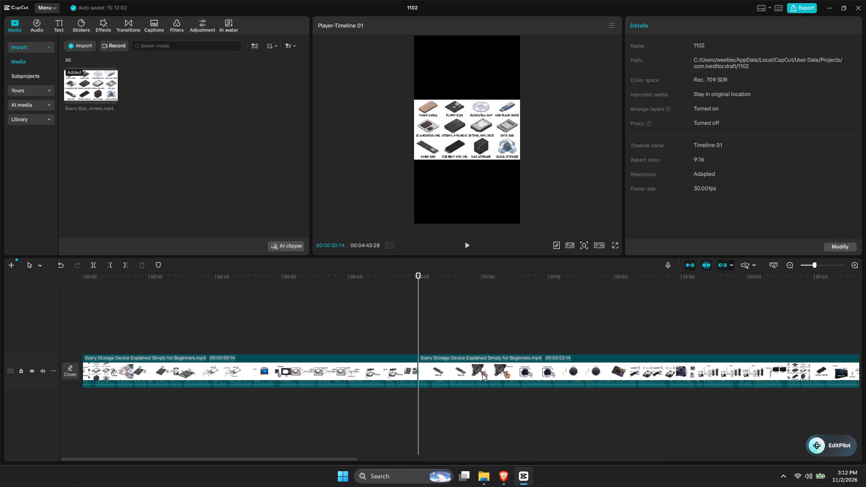
key("Delete")
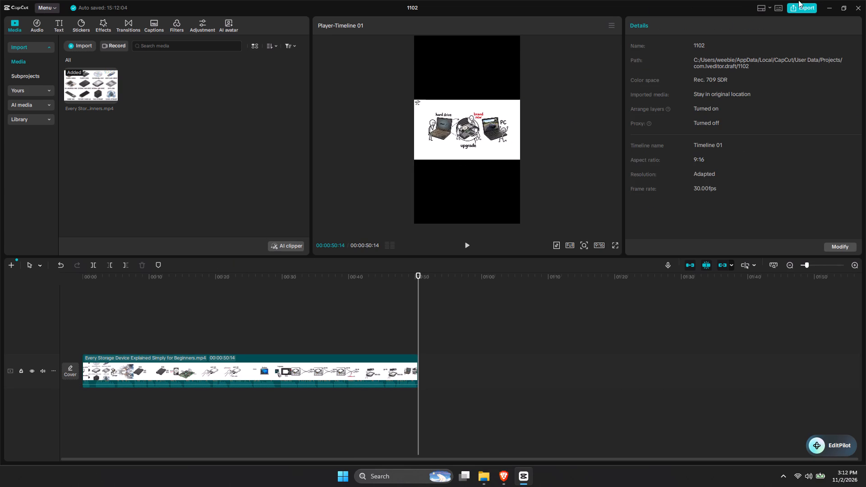
Export the SATA SSD short as "sata ssd 8" at 60fps, checking the vid 2 shorts folder for the numbering.
left_click(804, 8)
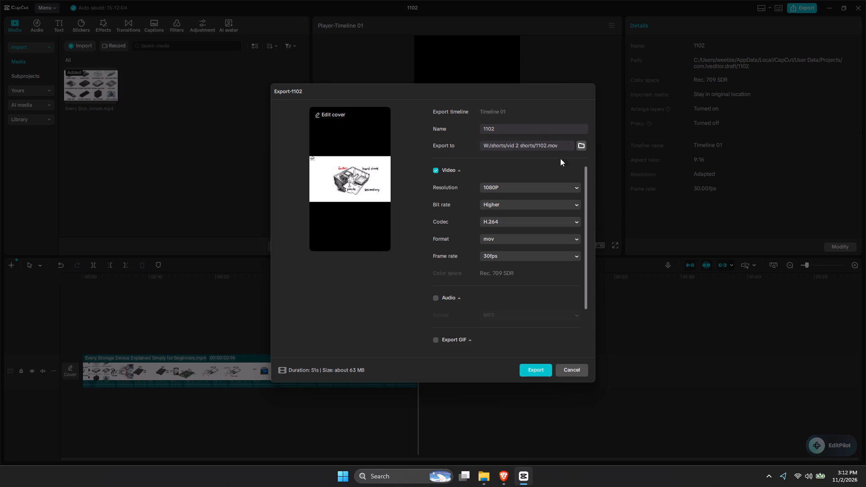
left_click(525, 129)
left_click(525, 129)
type("sata ssd")
left_click(482, 479)
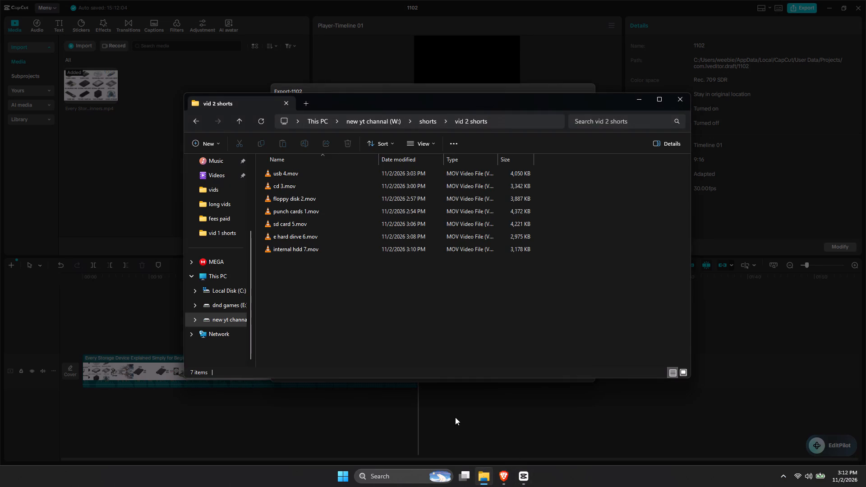
left_click(643, 95)
key("space")
type("8")
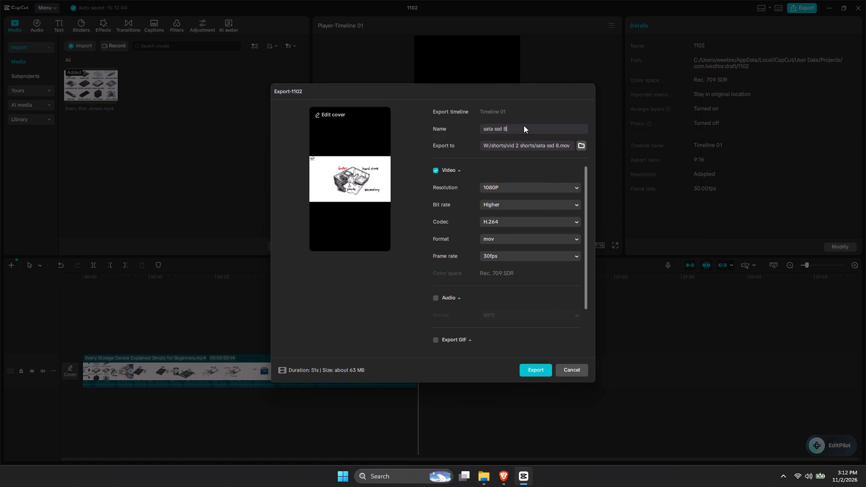
left_click(517, 257)
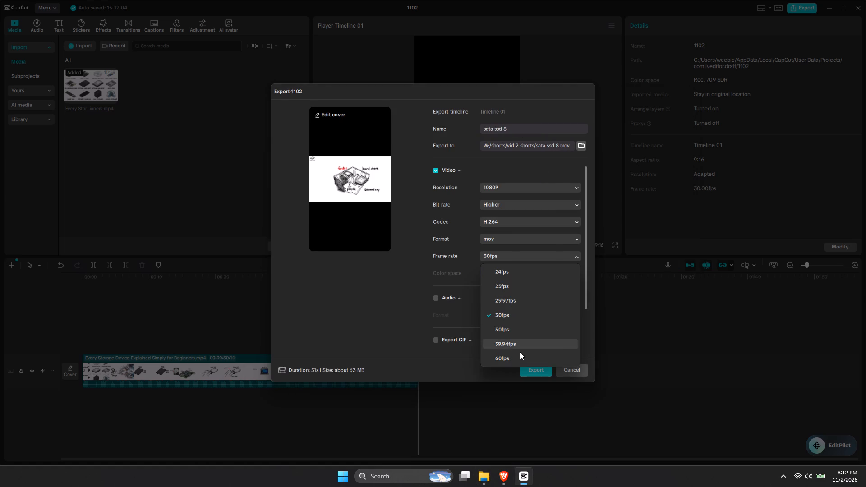
left_click(520, 356)
left_click(533, 372)
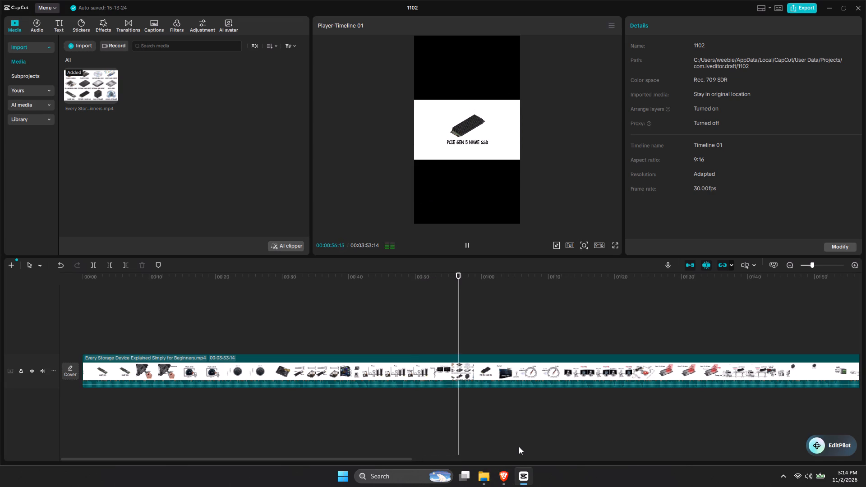
key("space")
key("Left")
key("Left")
key("Left")
key("Left")
key("Left")
key("Left")
key("Left")
key("Left")
key("Left")
key("Left")
key("Left")
key("Left")
key("Left")
key("Left")
key("Left")
key("Left")
key("Left")
key("Left")
key("Left")
key("Left")
key("Left")
key("Left")
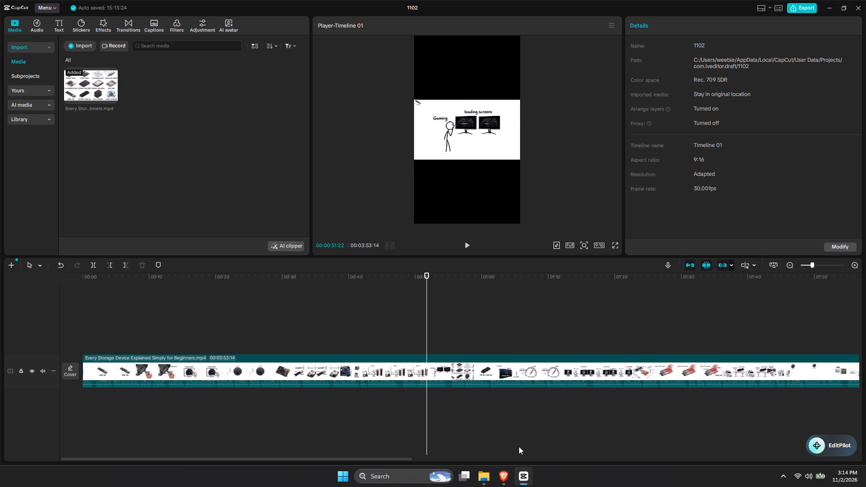
key("space")
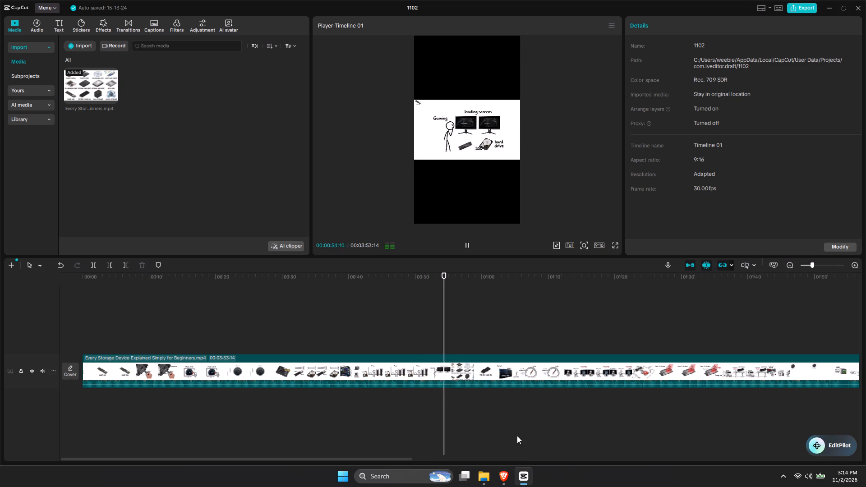
key("space")
key("Left")
key("Left")
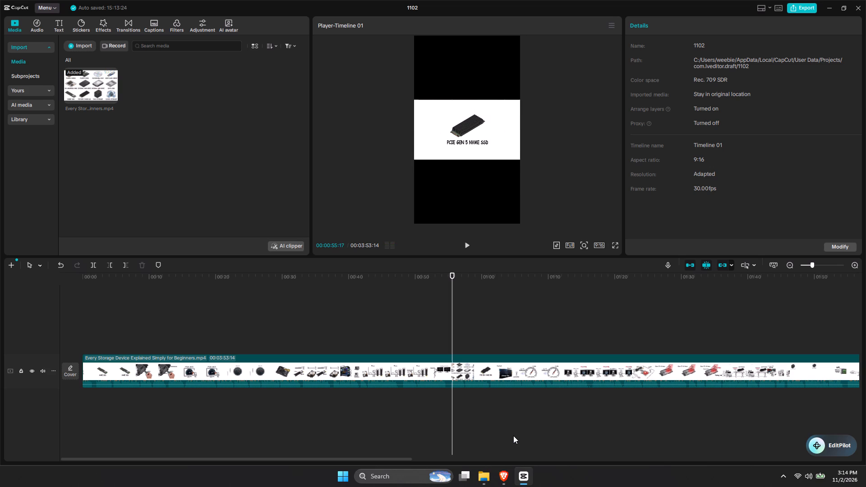
key("Left")
key("Left")
key("Left")
key("Left")
key("Left")
key("Left")
key("Left")
key("Left")
key("Left")
key("Left")
key("Left")
key("Left")
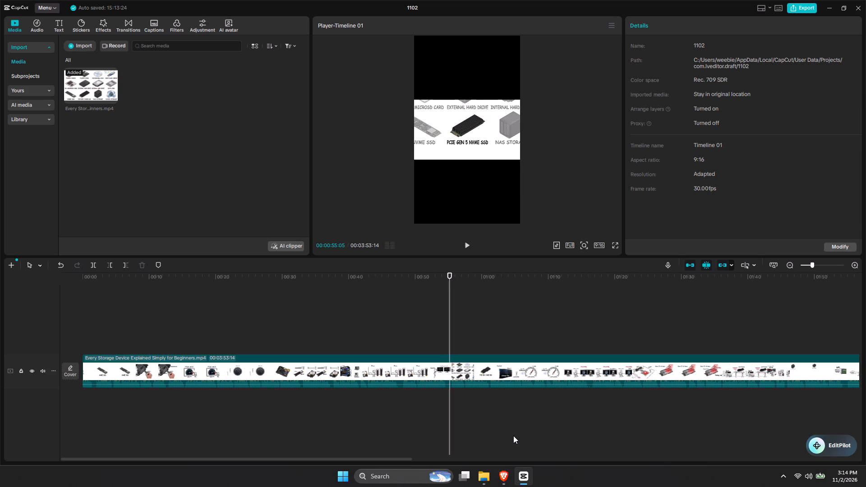
key("Left")
key("Left")
key("Left")
key("Left")
key("Left")
key("Left")
key("Left")
key("Left")
key("Left")
key("Left")
key("Left")
key("Left")
key("Left")
key("Left")
key("Left")
key("Left")
key("Left")
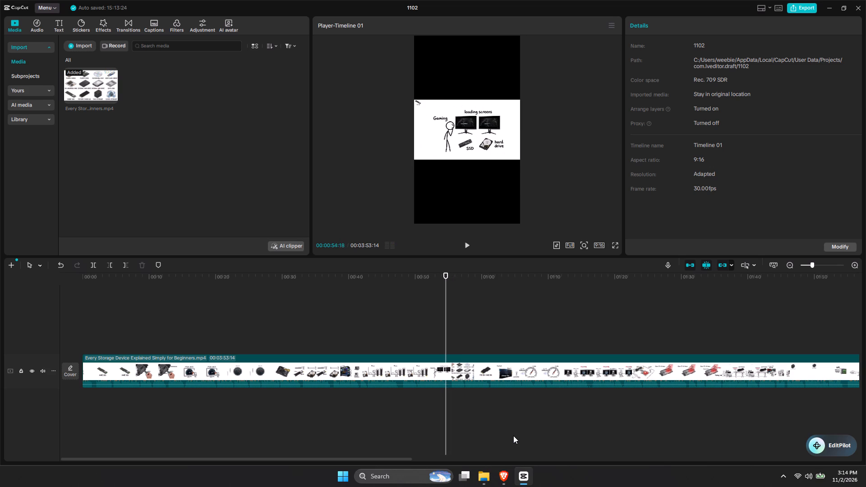
key("Left")
key("Right")
key("Right")
key("Right")
key("Right")
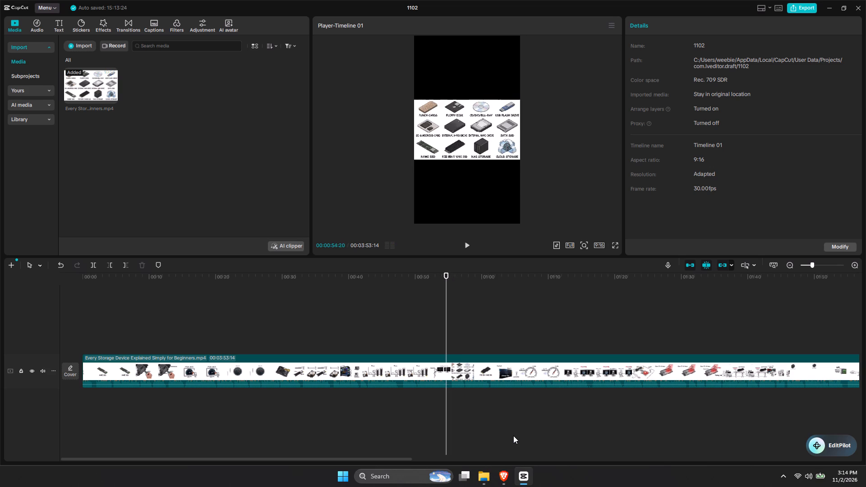
key("Left")
key("Left")
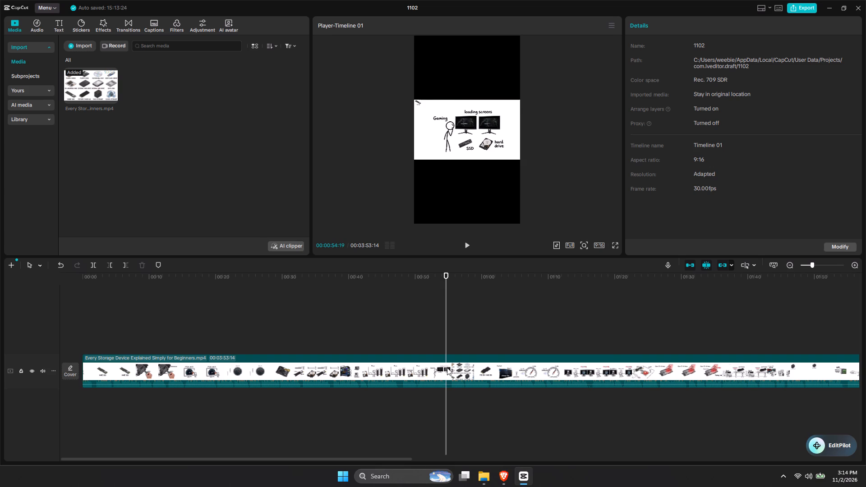
left_click(447, 368)
left_click(94, 265)
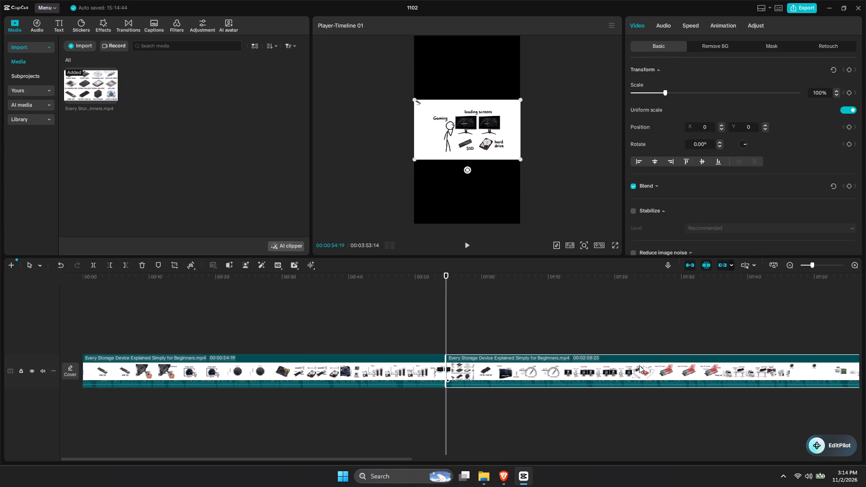
key("Delete")
Open the export settings for the trimmed vertical clip and name it nvme ssd.
left_click(793, 7)
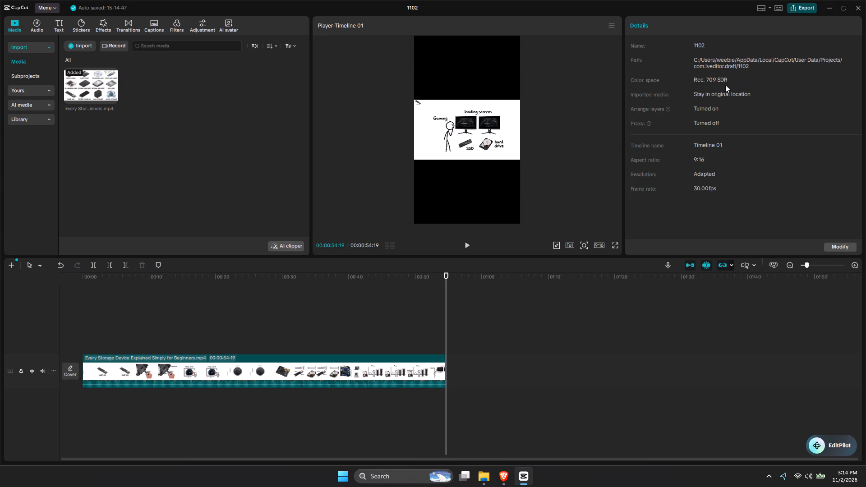
double_click(530, 132)
type("nvme ssd")
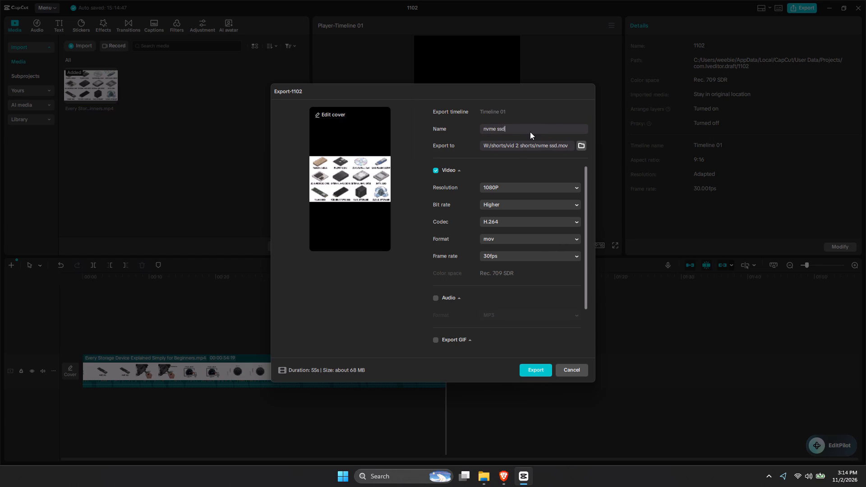
key("space")
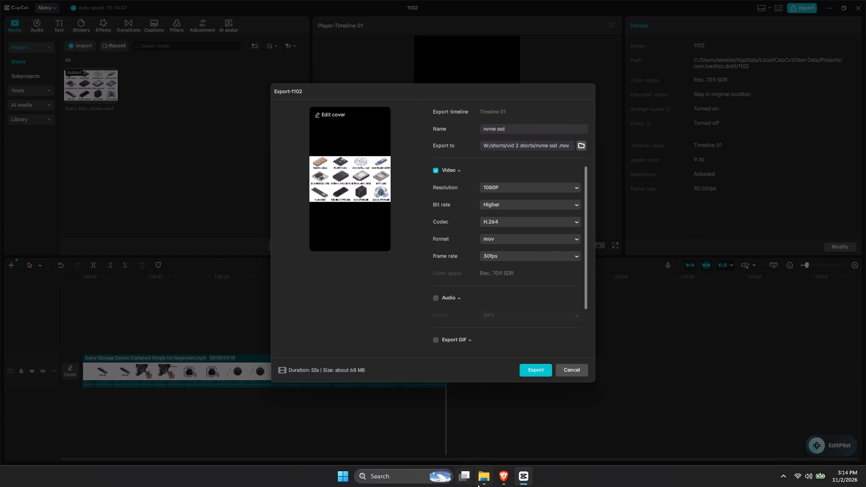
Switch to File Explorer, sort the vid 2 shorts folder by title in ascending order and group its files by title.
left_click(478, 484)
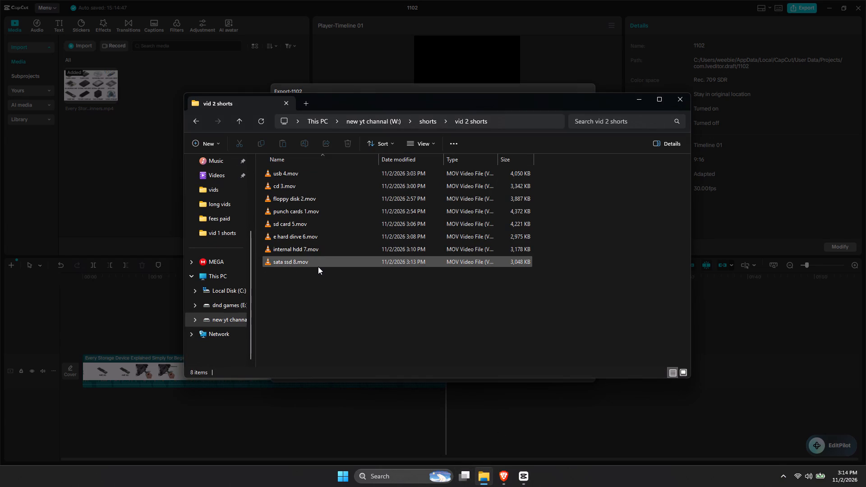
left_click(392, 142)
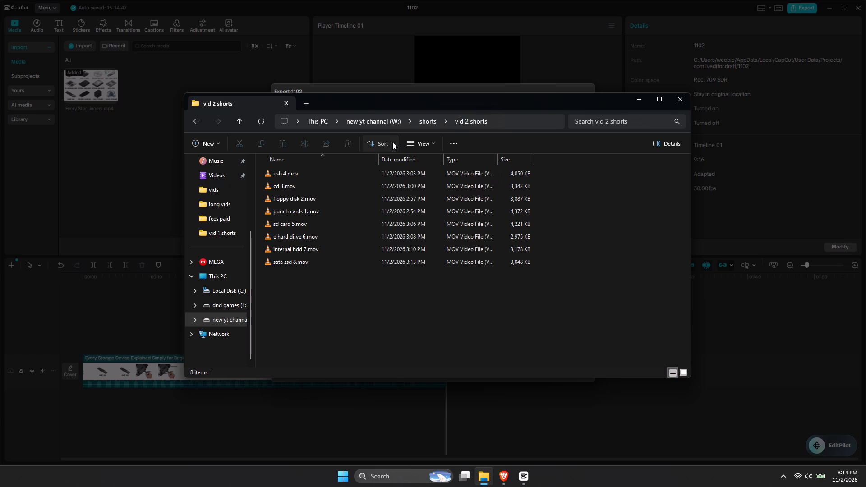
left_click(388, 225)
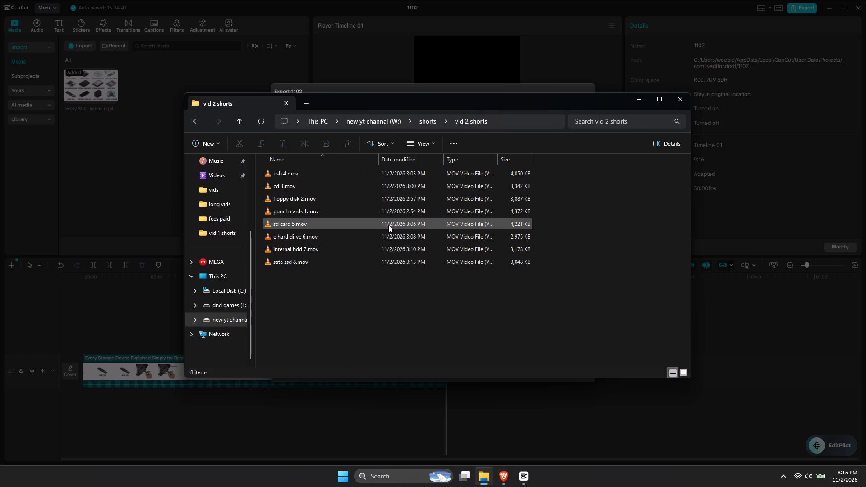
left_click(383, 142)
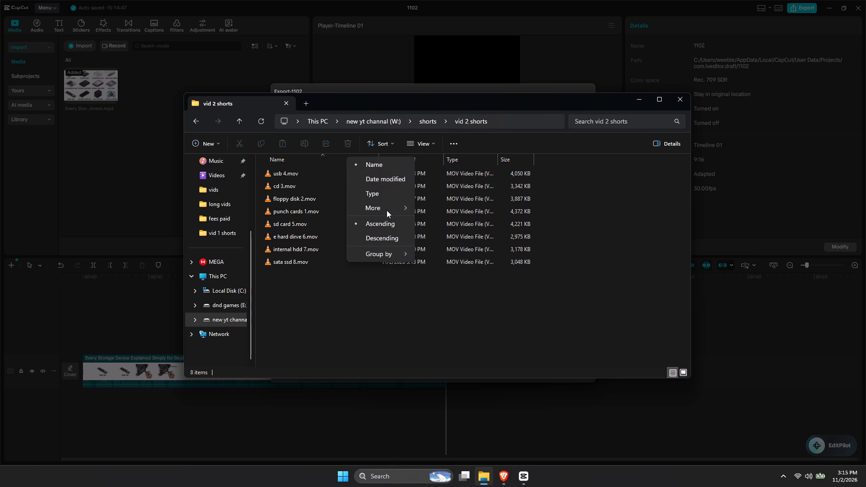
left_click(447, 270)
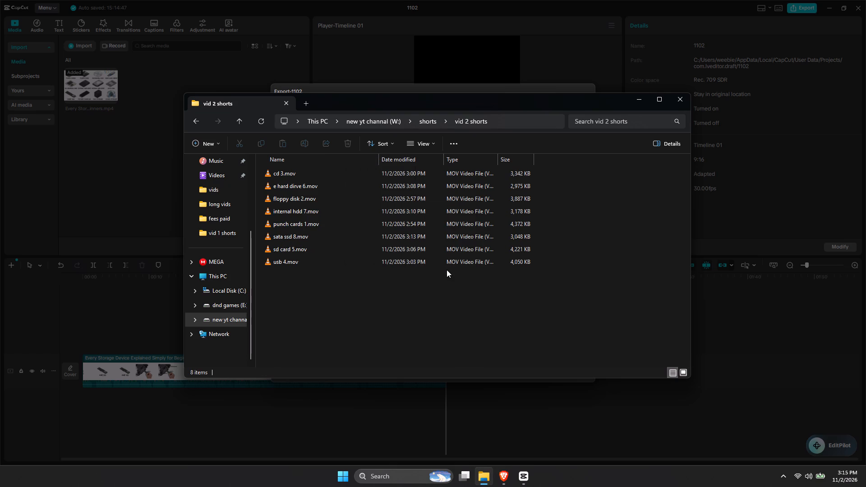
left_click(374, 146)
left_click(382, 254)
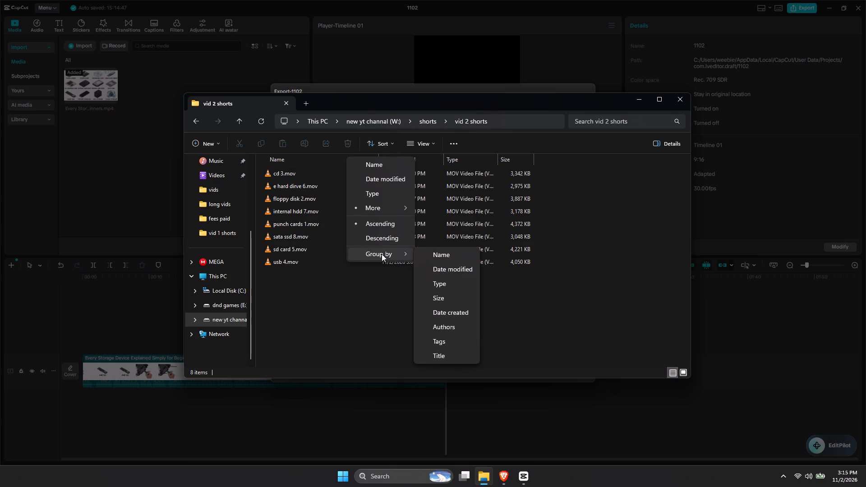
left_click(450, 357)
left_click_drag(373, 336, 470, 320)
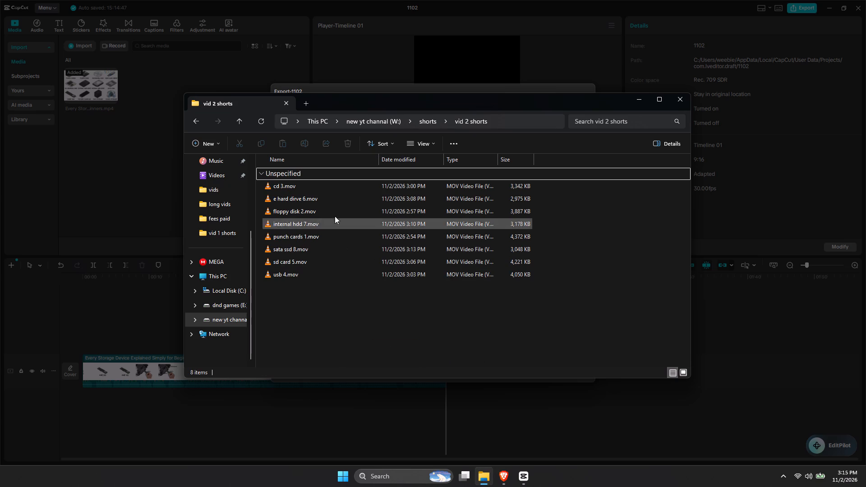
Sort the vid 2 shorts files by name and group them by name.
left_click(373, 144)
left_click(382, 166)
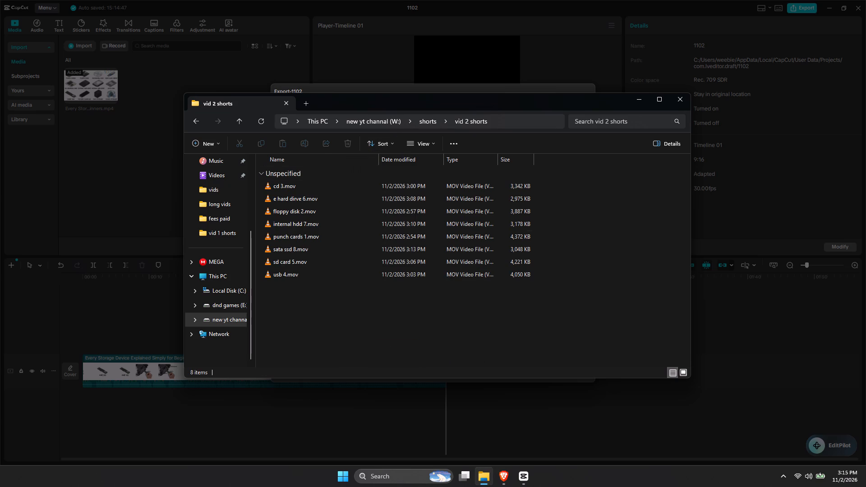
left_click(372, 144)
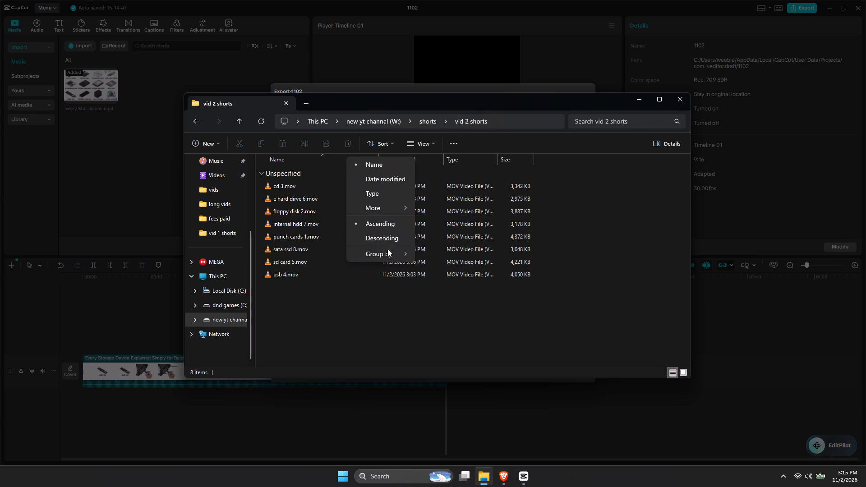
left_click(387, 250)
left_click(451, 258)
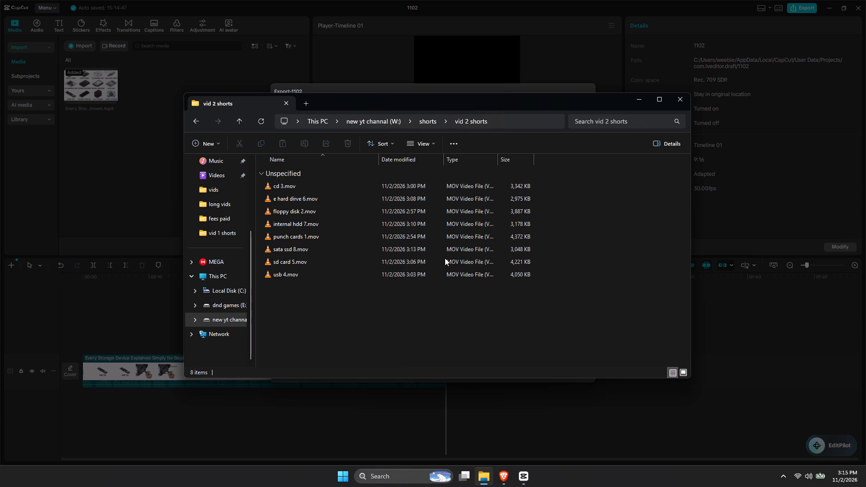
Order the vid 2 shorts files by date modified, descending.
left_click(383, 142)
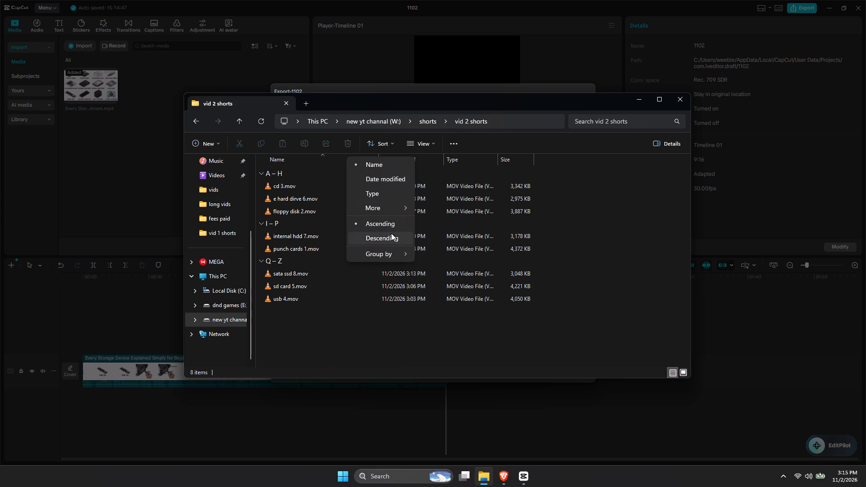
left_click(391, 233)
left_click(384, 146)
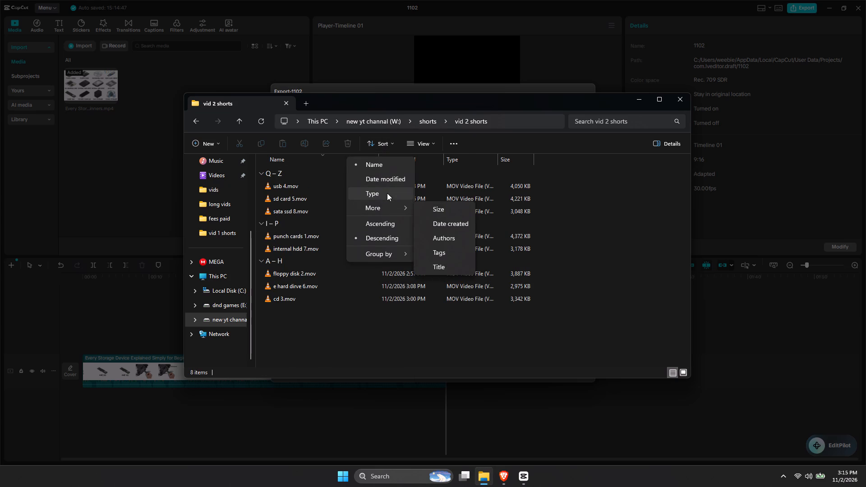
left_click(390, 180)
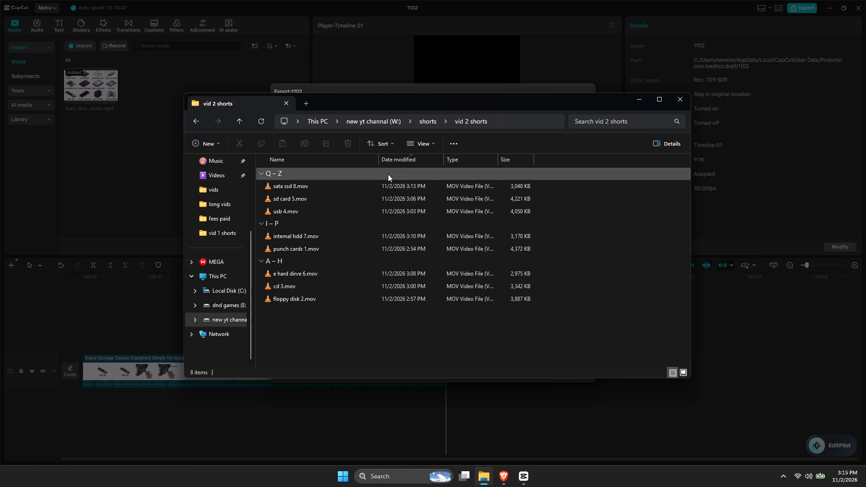
Group the vid 2 shorts files by tags.
left_click(386, 152)
left_click(391, 253)
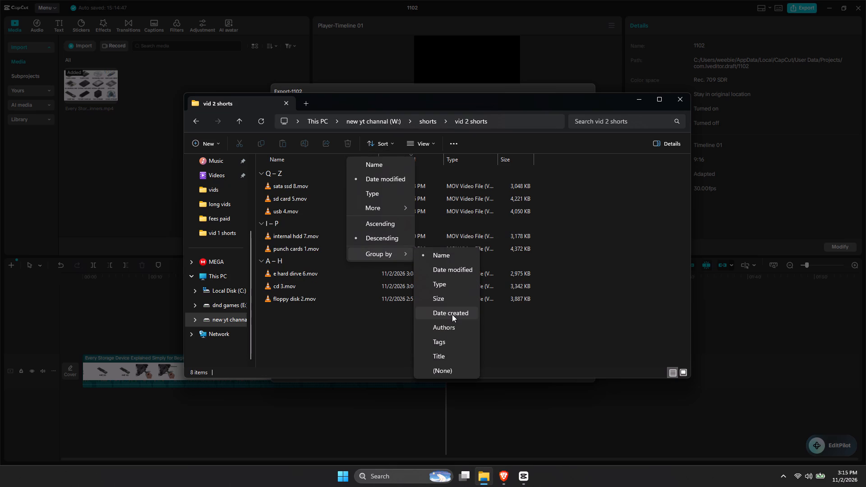
left_click(453, 343)
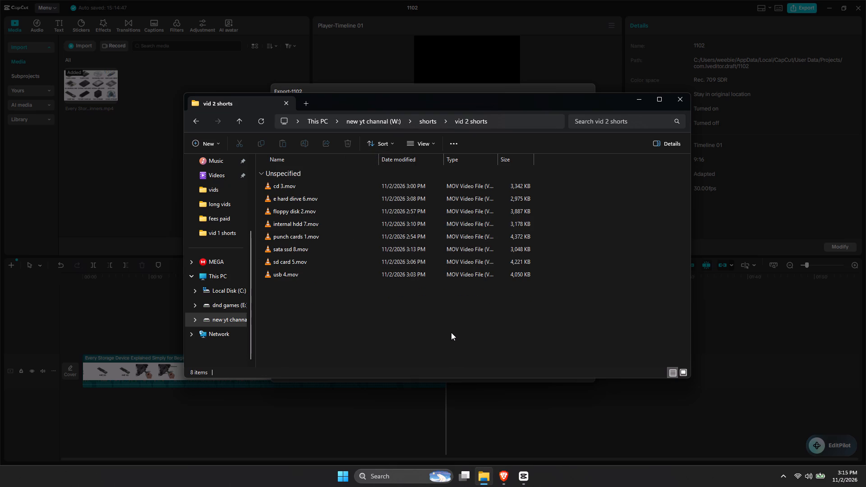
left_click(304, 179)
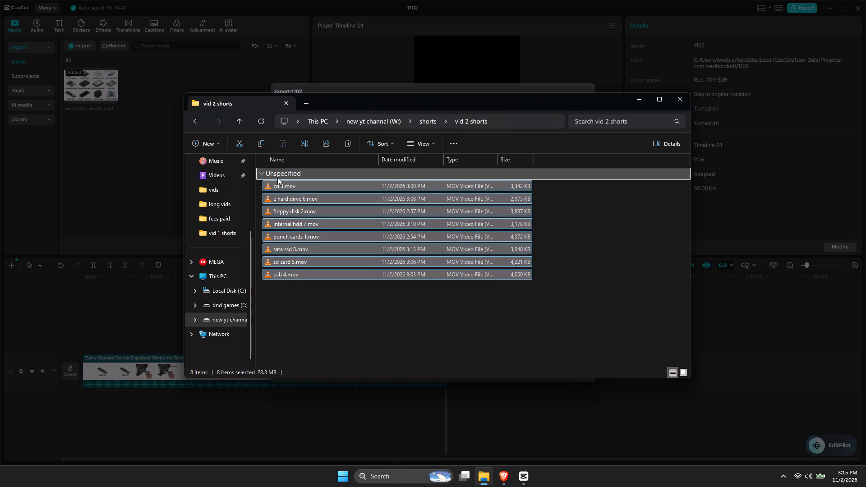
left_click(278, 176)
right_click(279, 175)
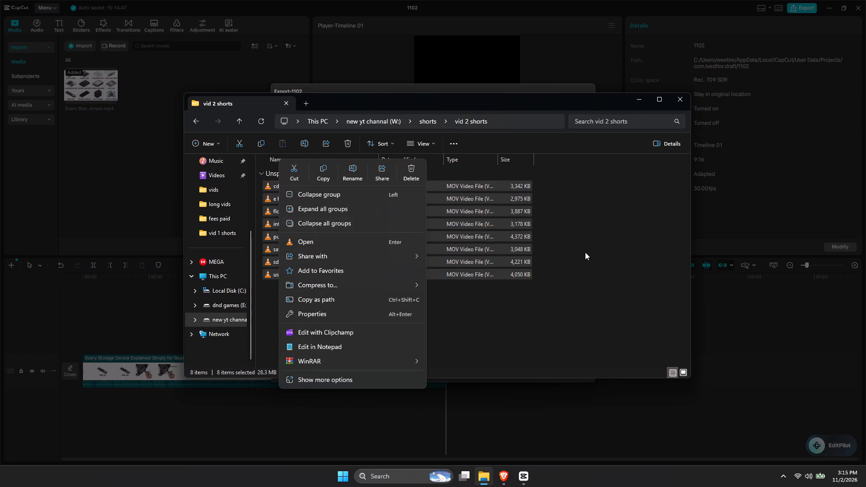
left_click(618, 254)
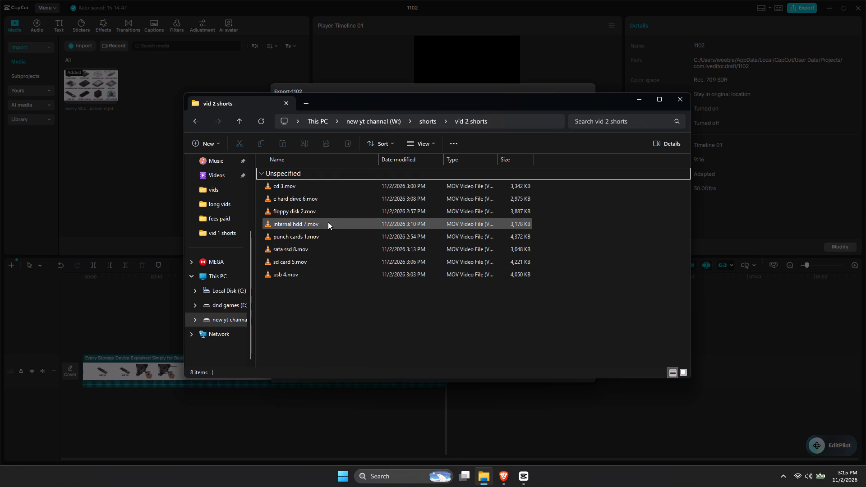
left_click(825, 151)
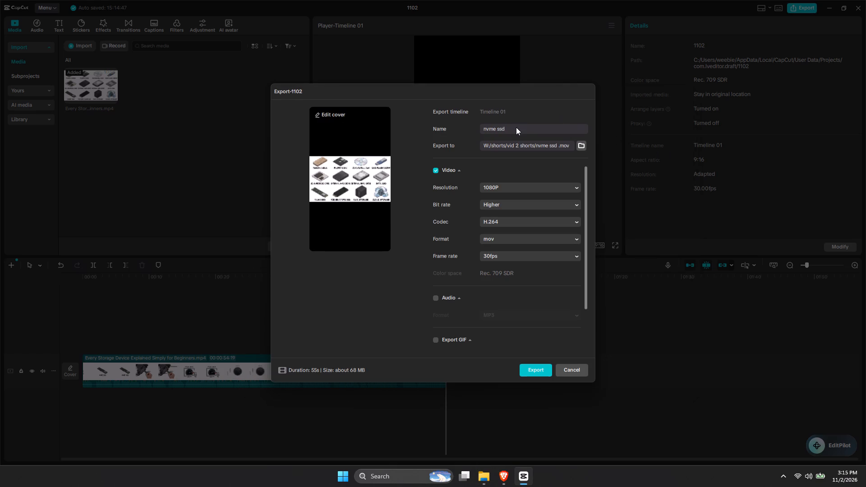
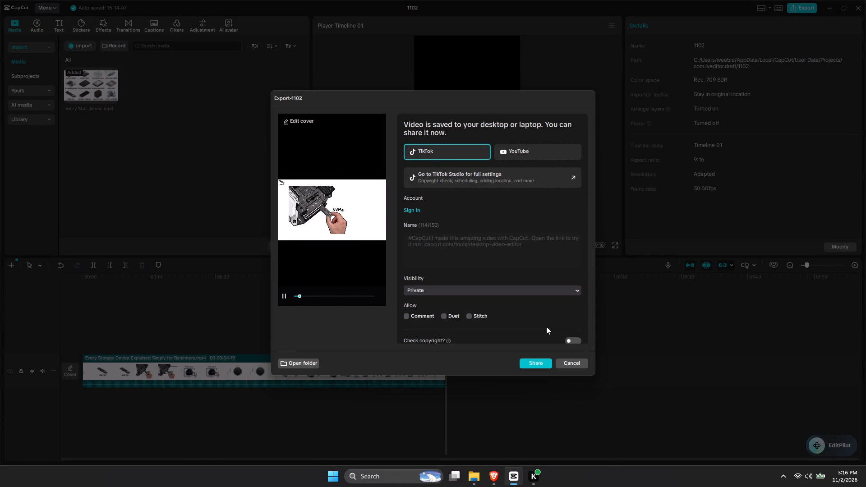
Dismiss the finished export and undo the deletion of the explainer footage that follows the exported short.
left_click(576, 361)
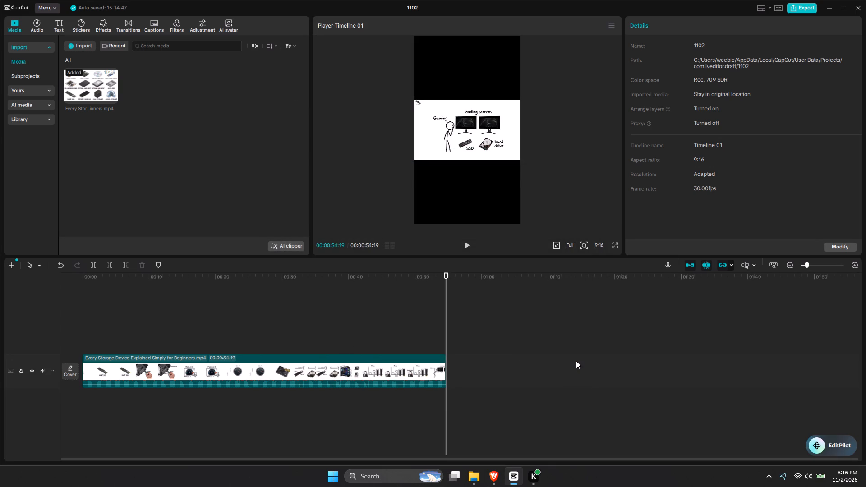
key("ctrl+z")
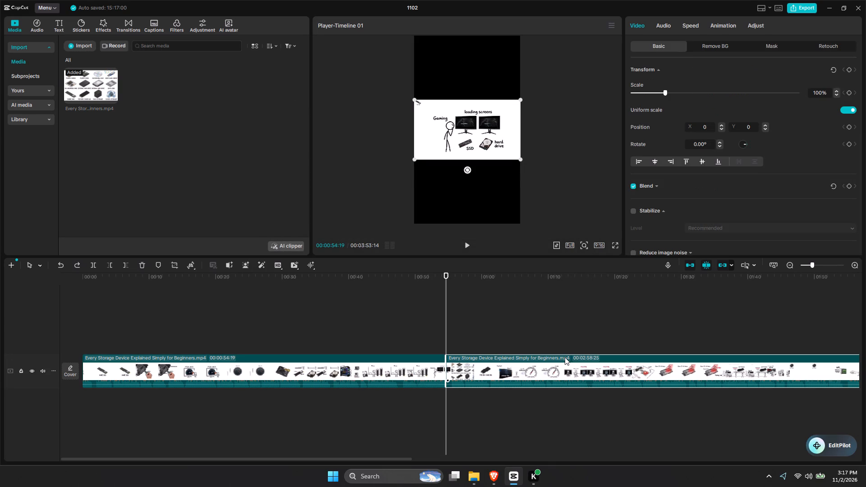
Delete the already exported 54-second opening clip so the remaining explainer footage starts the timeline.
left_click(419, 362)
key("Delete")
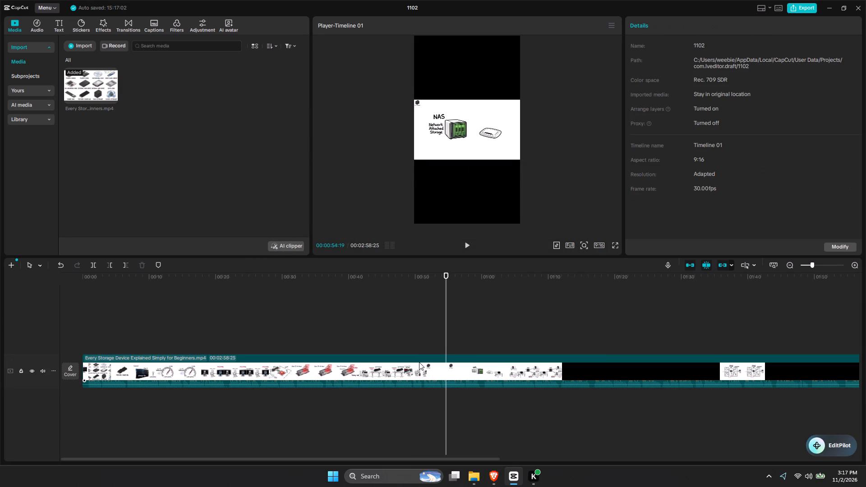
Return the playhead to the start of the remaining explainer footage and play it to review the next section.
key("space")
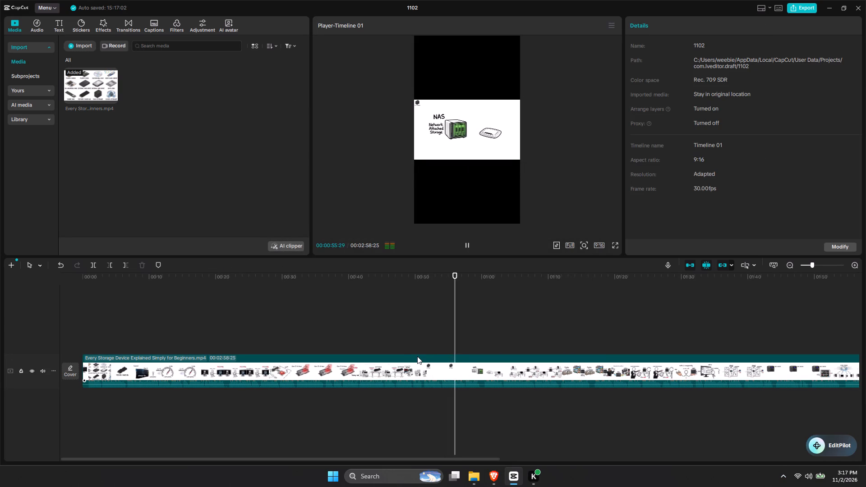
left_click_drag(199, 280, 0, 285)
key("space")
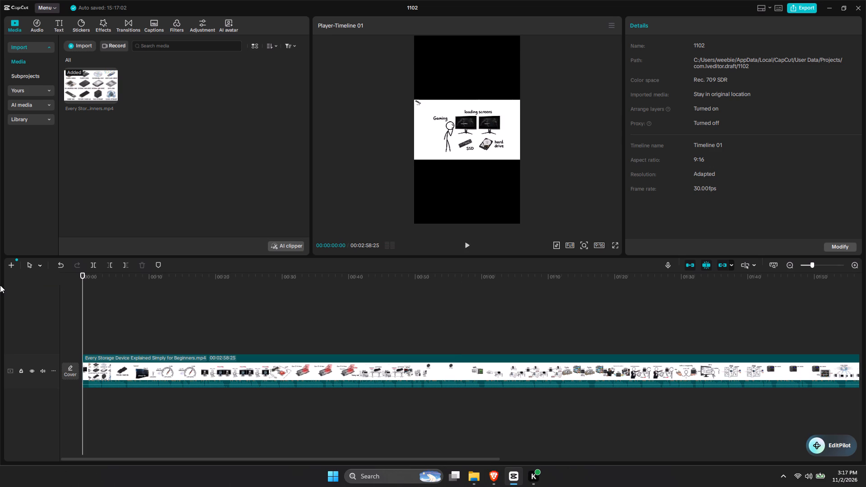
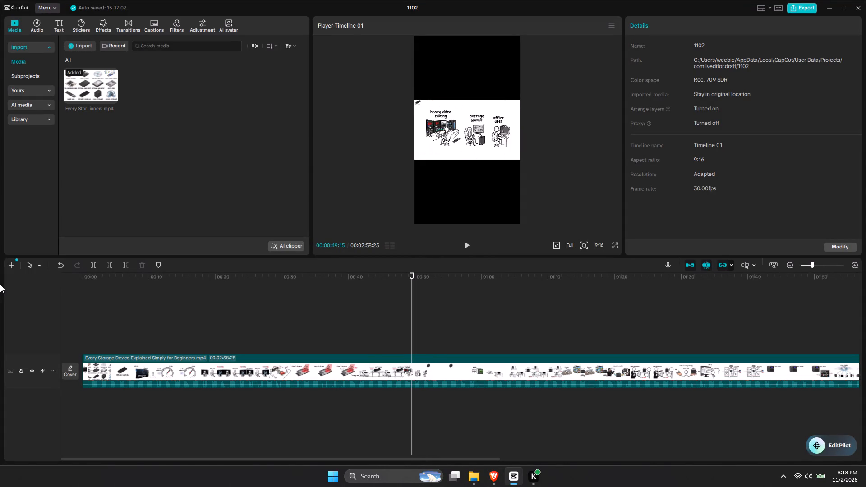
Split the explainer clip at the playhead at 00:00:49:15 and delete the footage after the cut.
left_click(253, 368)
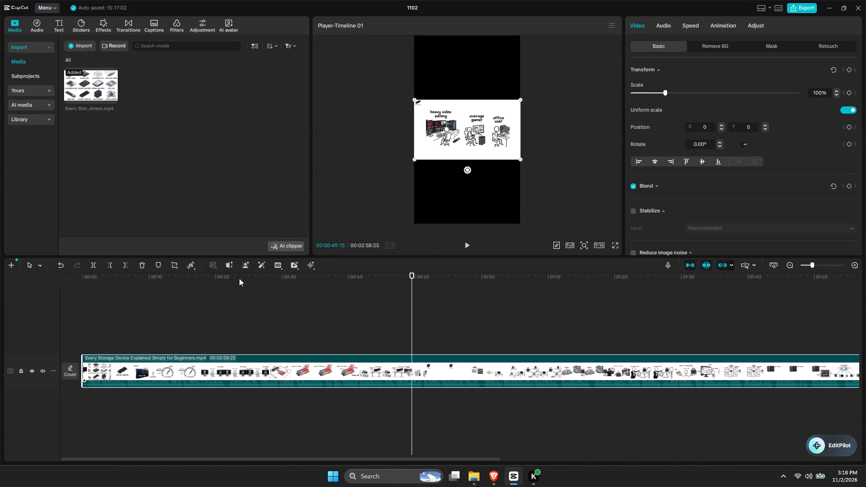
left_click(91, 262)
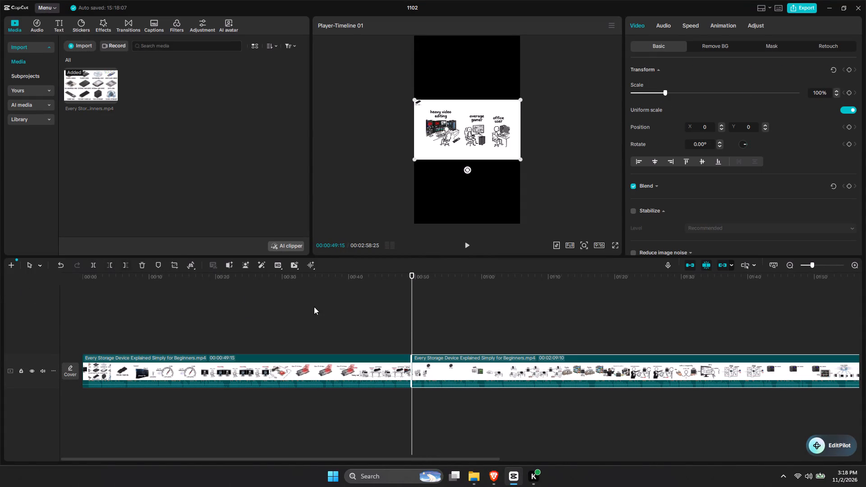
left_click(513, 365)
key("Delete")
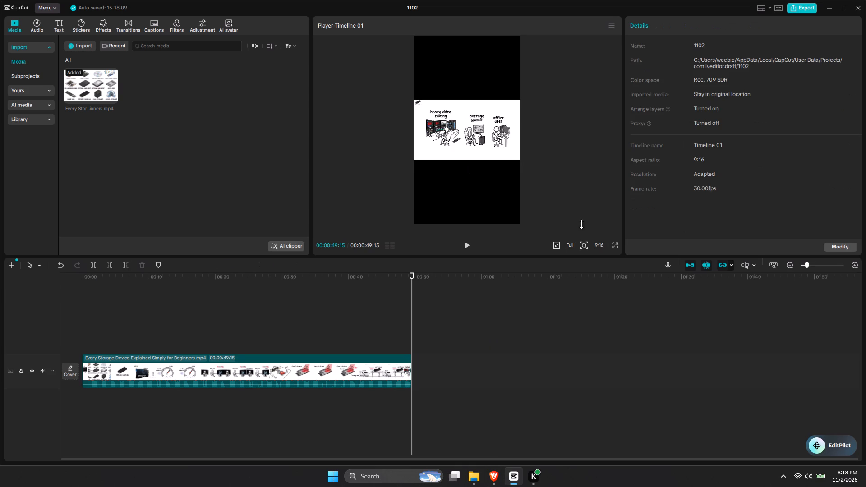
Open the export settings and name the video gen 5 ssd 9, checking the vid 2 shorts folder for the numbering.
left_click(802, 5)
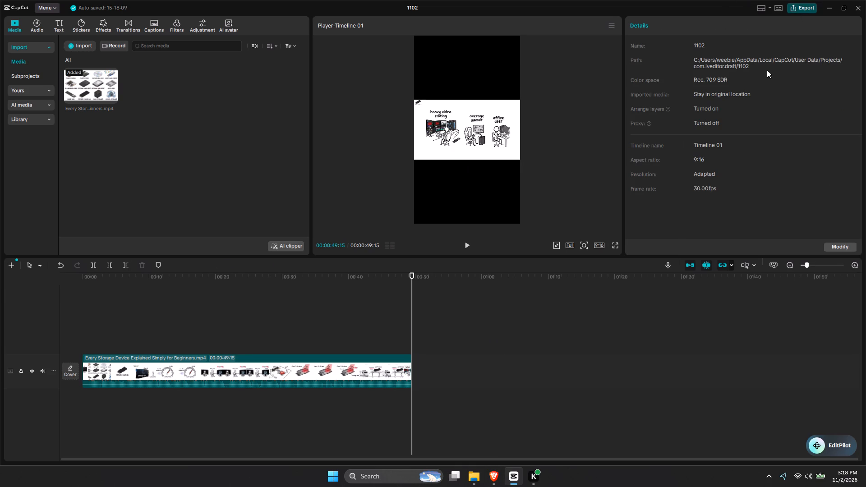
left_click(517, 129)
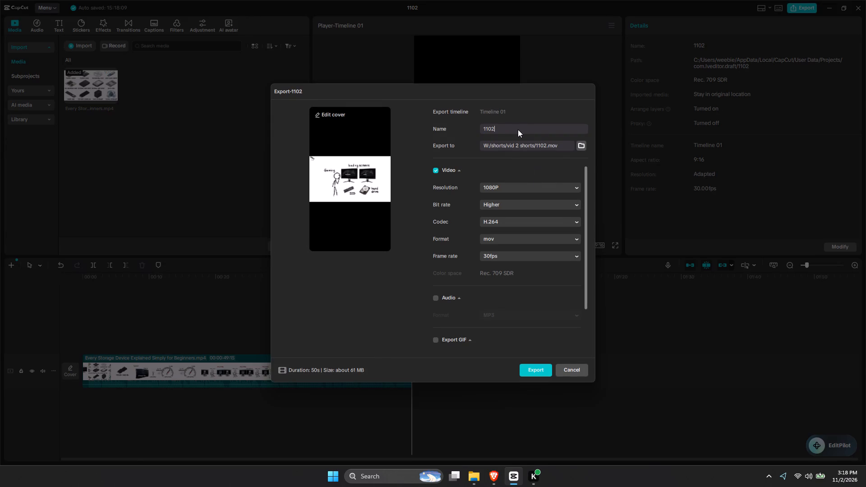
left_click(518, 129)
type("get")
key("BackSpace")
type("n 5")
key("space")
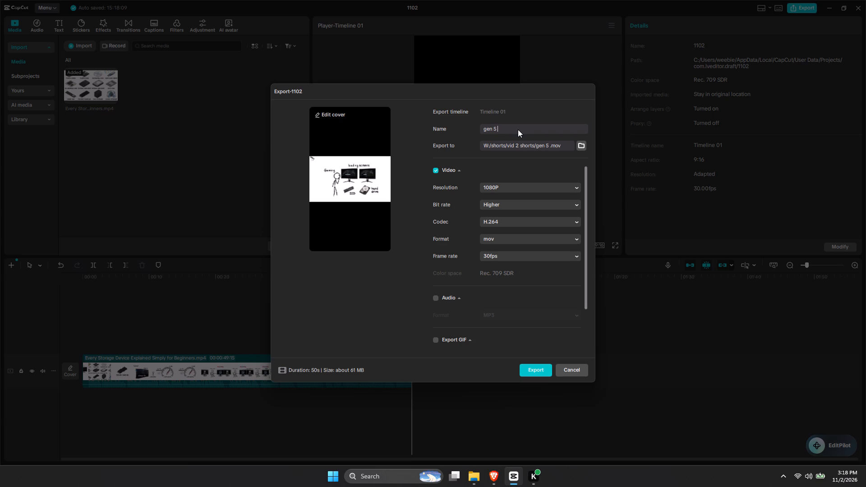
type("ssd")
key("space")
left_click(473, 478)
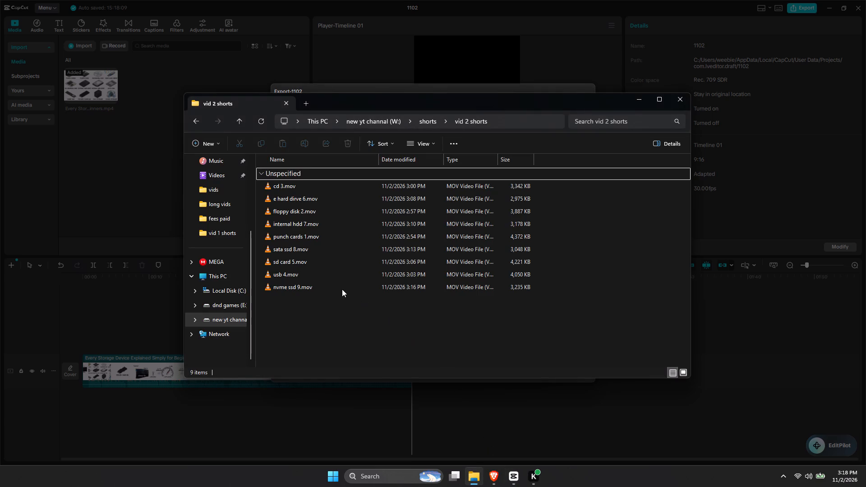
left_click(766, 343)
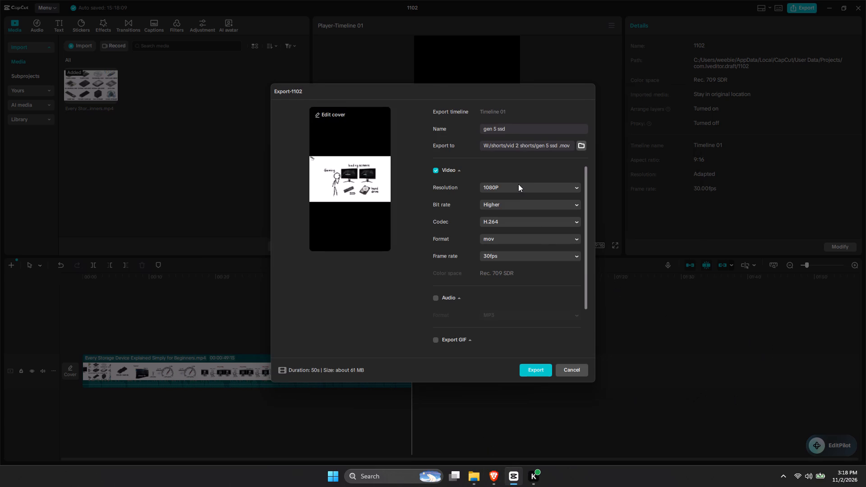
key("9")
Set the export frame rate to 60fps and start exporting the gen 5 SSD short.
left_click(533, 254)
left_click(523, 358)
left_click(530, 371)
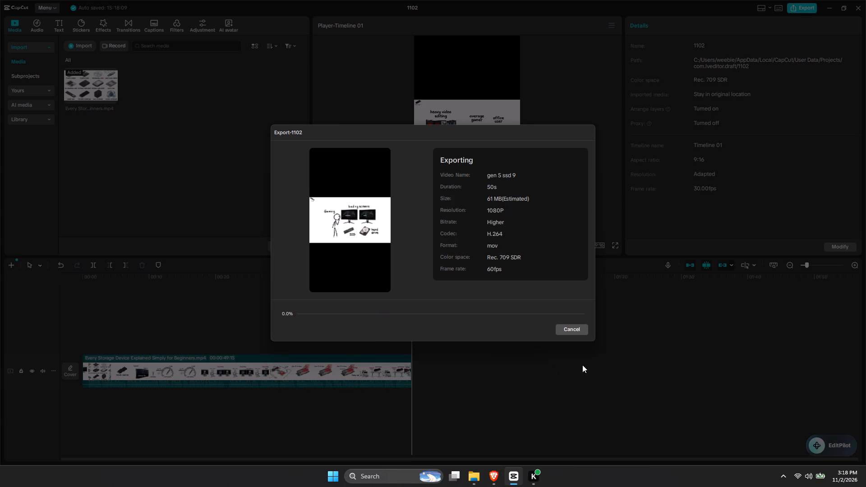
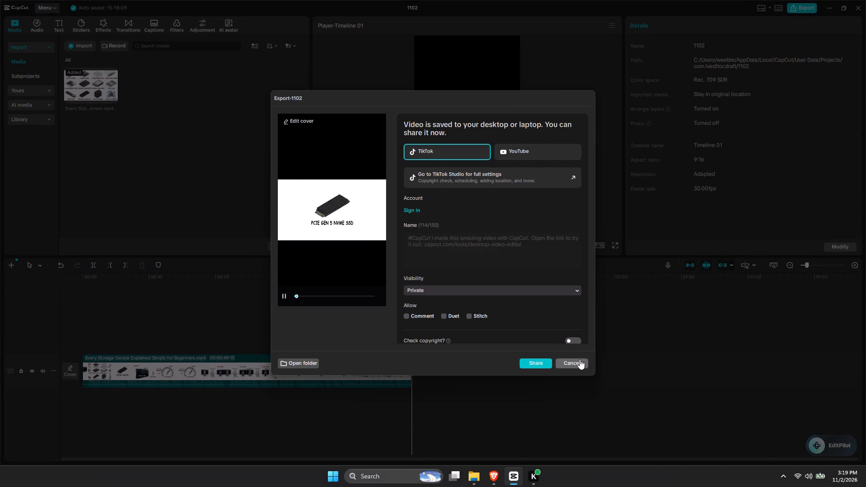
Dismiss the export sharing window, then restore the footage after the cut and delete the already exported gen 5 SSD section.
left_click(580, 360)
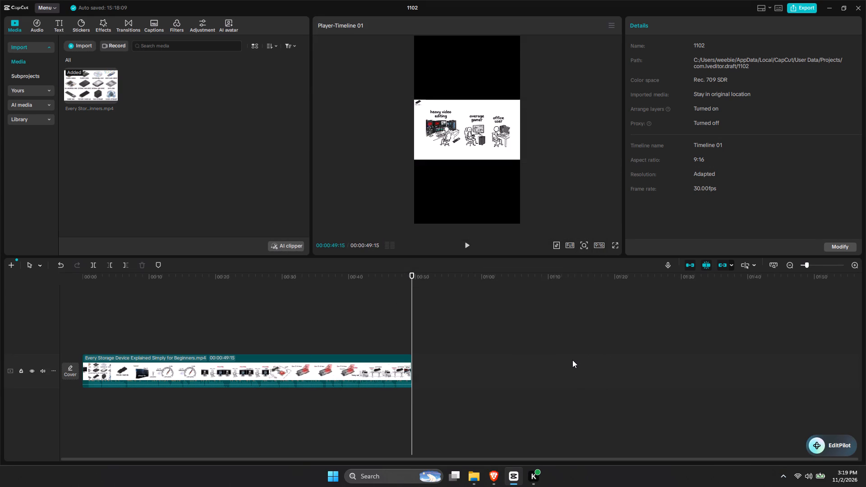
key("ctrl+z")
left_click(379, 363)
key("Delete")
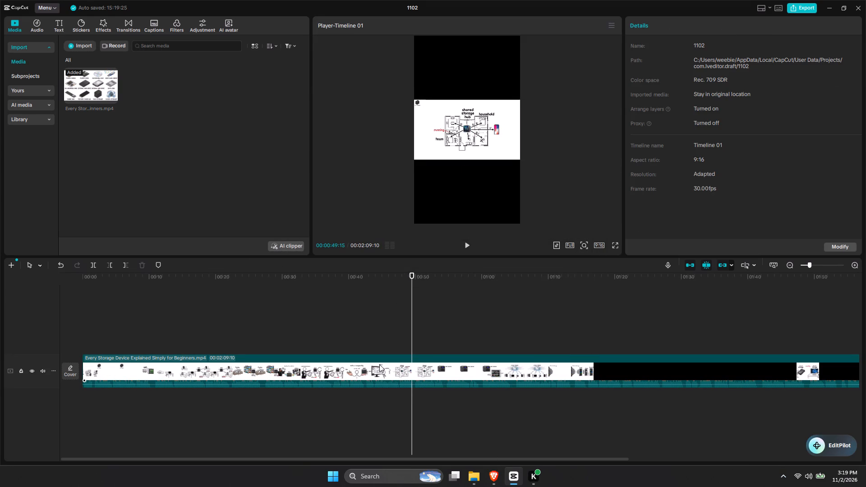
Play the remaining footage from the start of the timeline to review the NAS section.
left_click_drag(183, 280, 0, 276)
key("space")
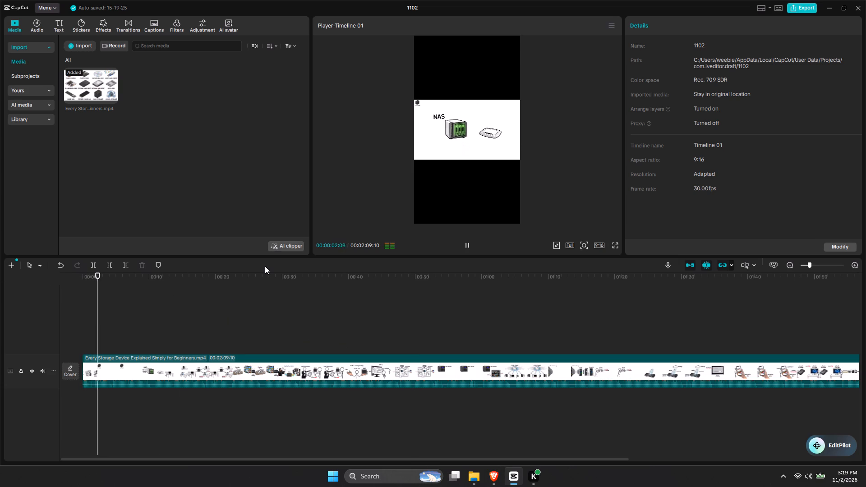
key("space")
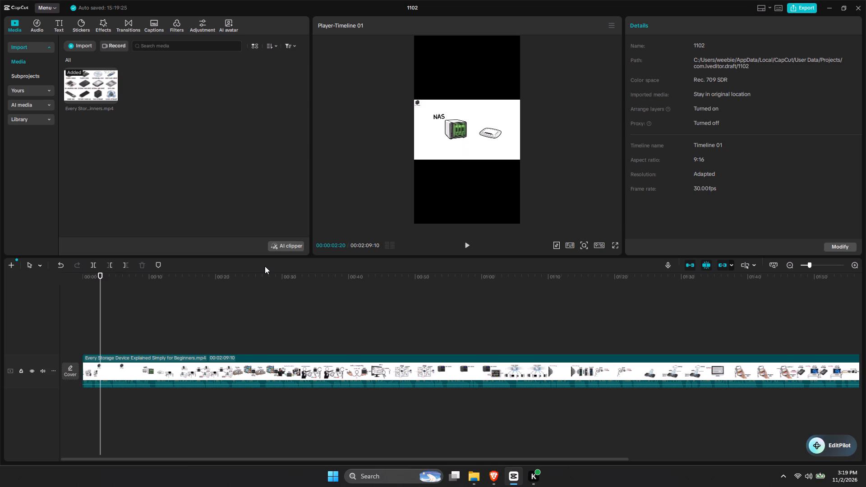
key("space")
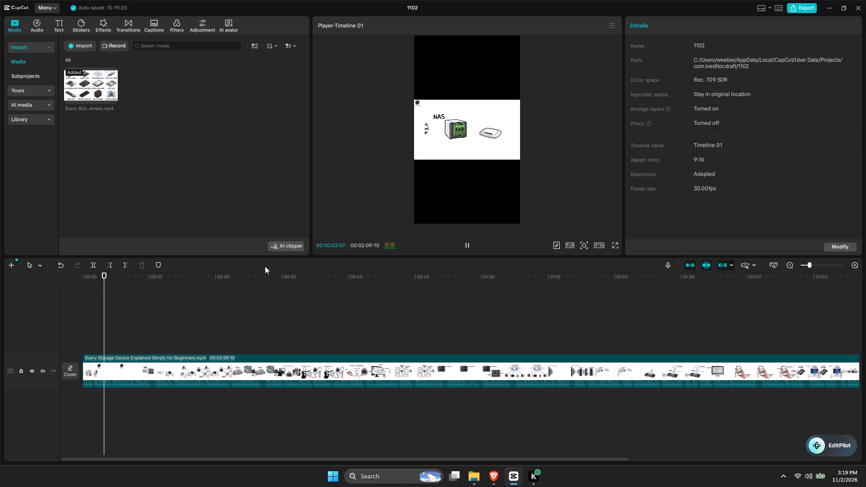
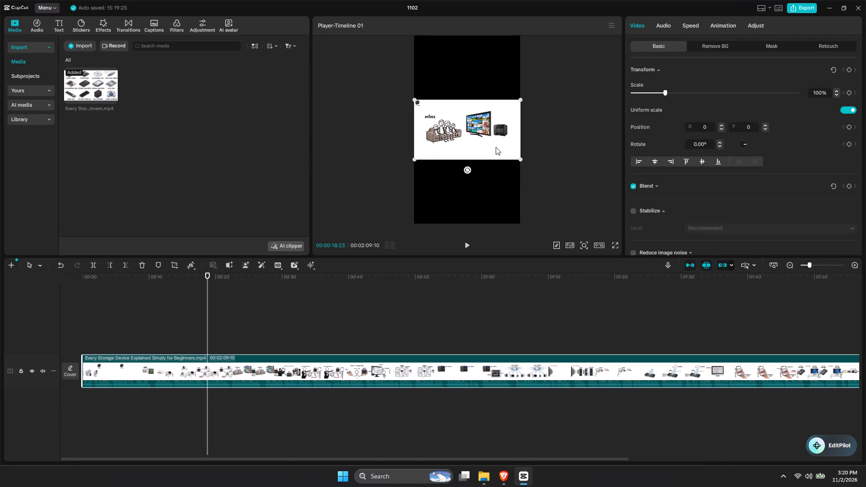
Play the footage through the NAS section to locate where the cloud storage section begins.
key("space")
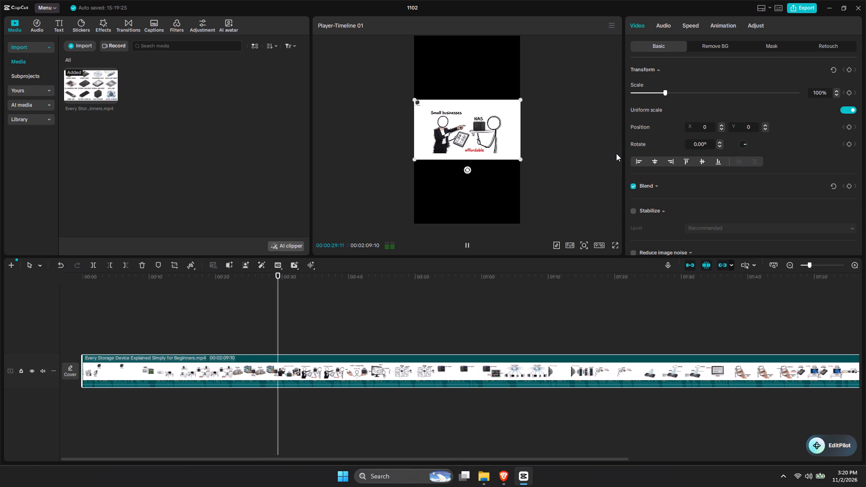
key("space")
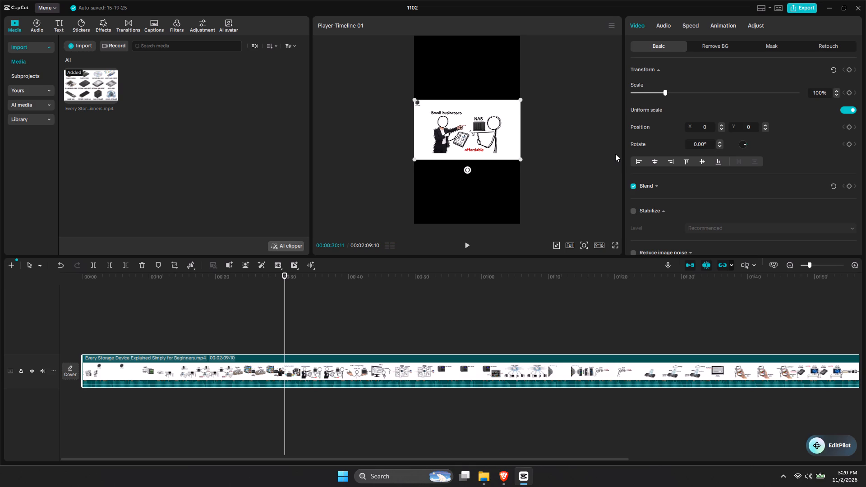
key("space")
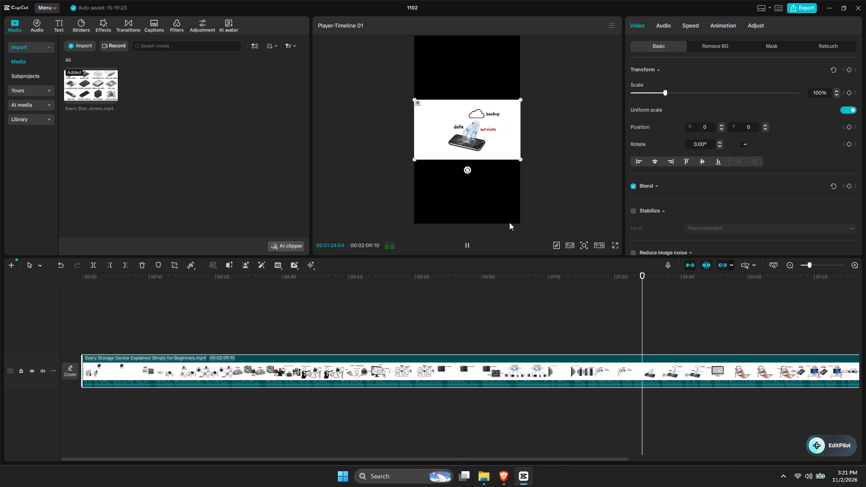
left_click(483, 312)
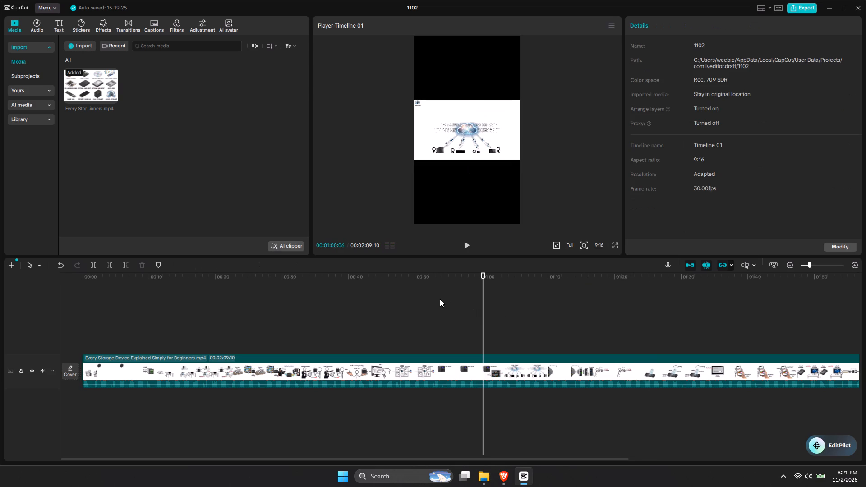
left_click(437, 298)
left_click_drag(402, 296, 367, 296)
left_click(436, 291)
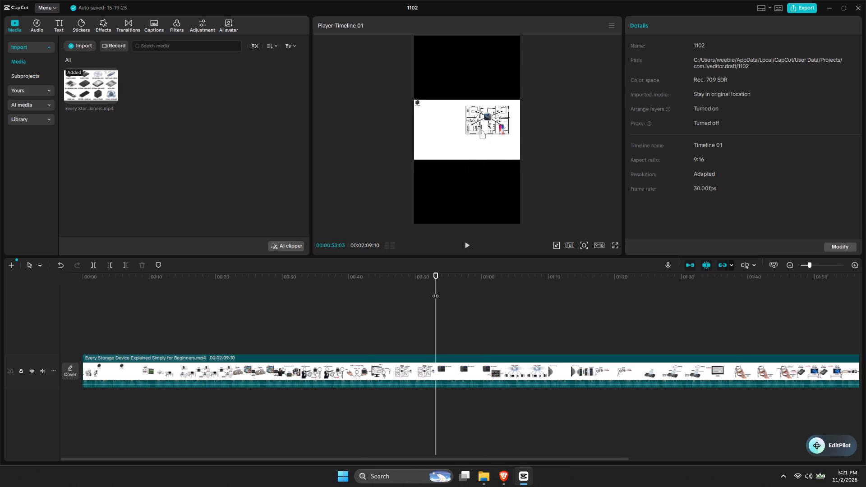
key("space")
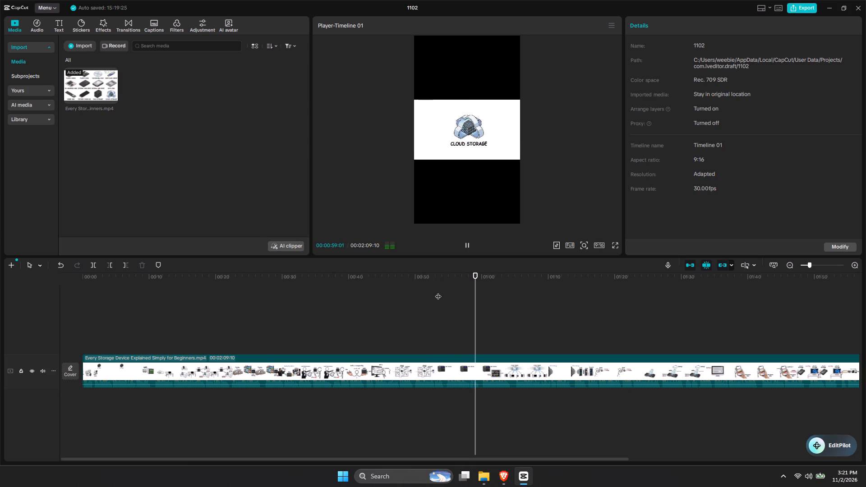
key("space")
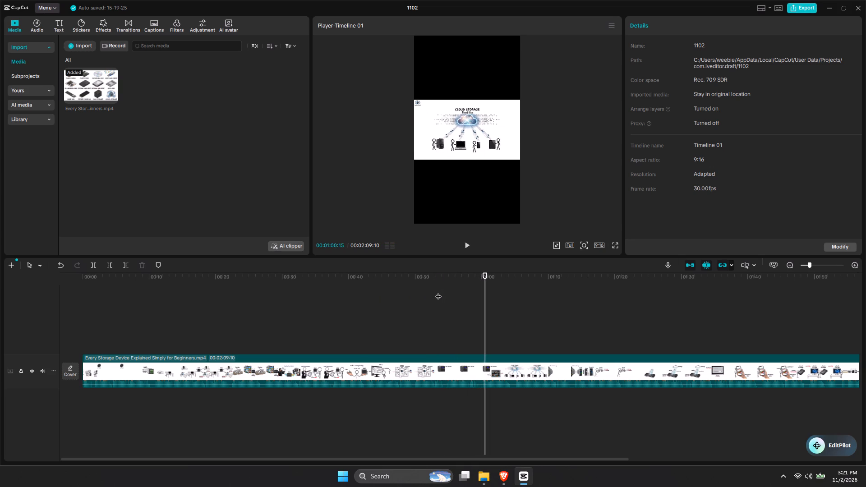
Split the clip at 00:00:58:02, just before the cloud storage transition, and delete the footage after the cut.
key("Left")
key("Left")
key("Left")
key("Left")
key("Left")
key("Left")
key("Left")
key("Left")
key("Left")
key("Left")
key("Left")
key("Left")
key("Left")
key("Left")
key("Left")
key("Left")
key("Left")
key("Left")
key("Left")
key("Left")
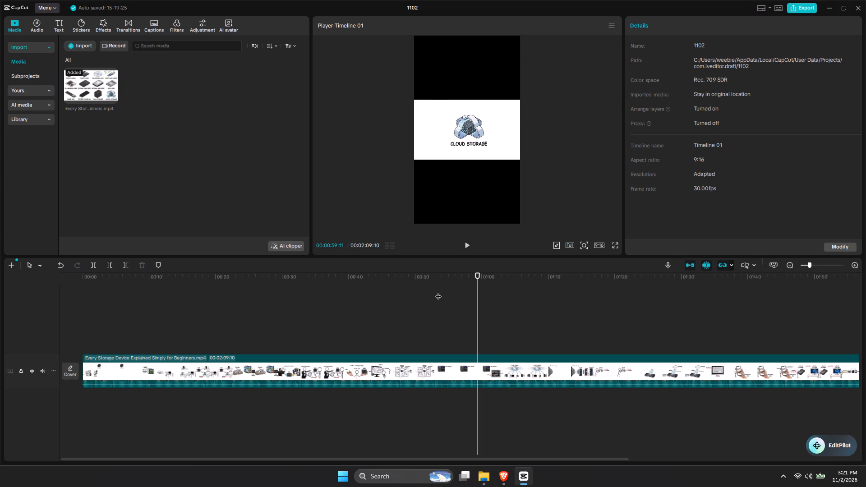
key("Left")
key("Left")
key("Left")
key("Left")
key("Left")
key("Left")
key("Left")
key("Left")
key("Left")
key("Left")
key("Left")
key("Left")
key("Left")
key("Left")
key("Left")
key("Left")
key("Left")
key("Left")
key("Left")
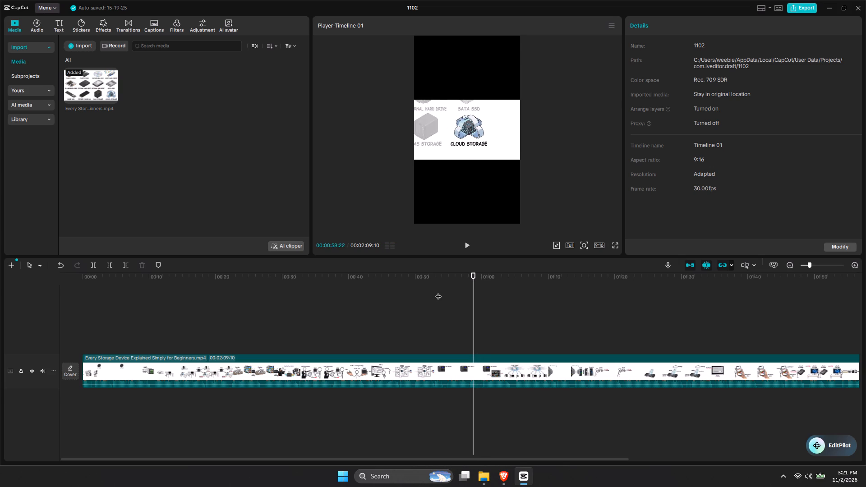
key("Left")
key("Left")
key("Left")
key("Left")
key("Left")
key("Left")
key("Left")
key("Left")
key("Left")
key("Left")
key("Left")
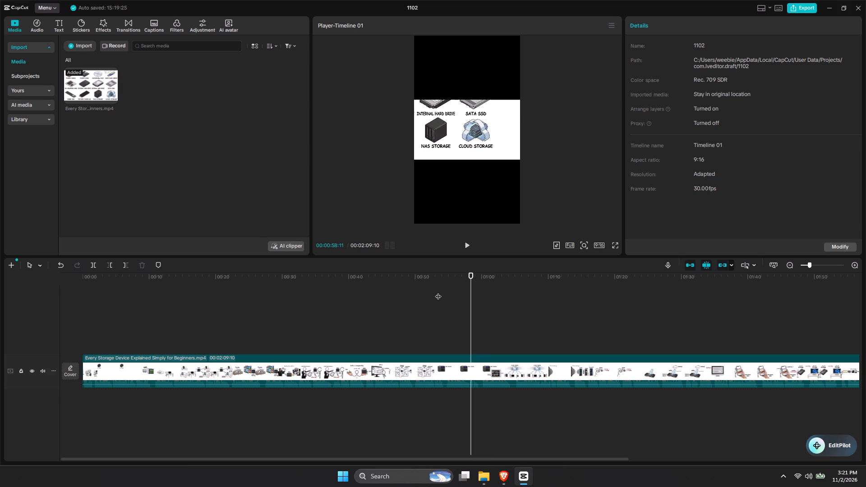
key("Left")
key("Left")
key("Left")
key("Left")
key("Left")
key("Left")
key("Left")
key("Left")
key("Left")
key("Left")
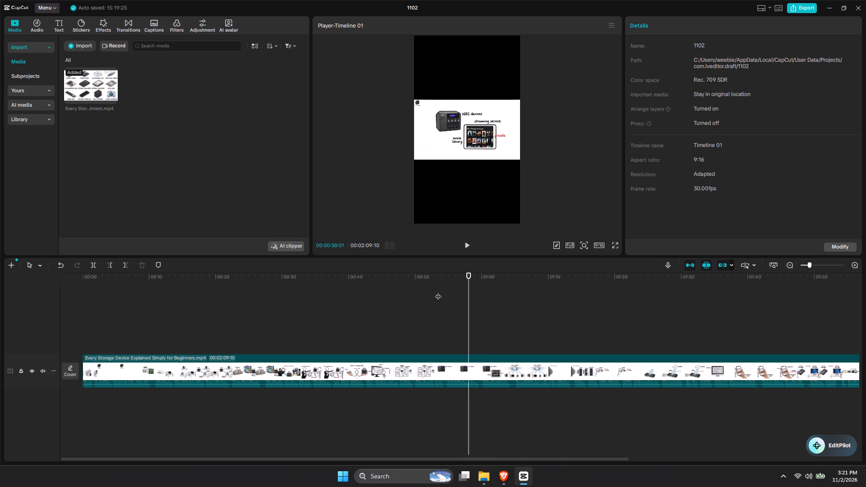
left_click(401, 354)
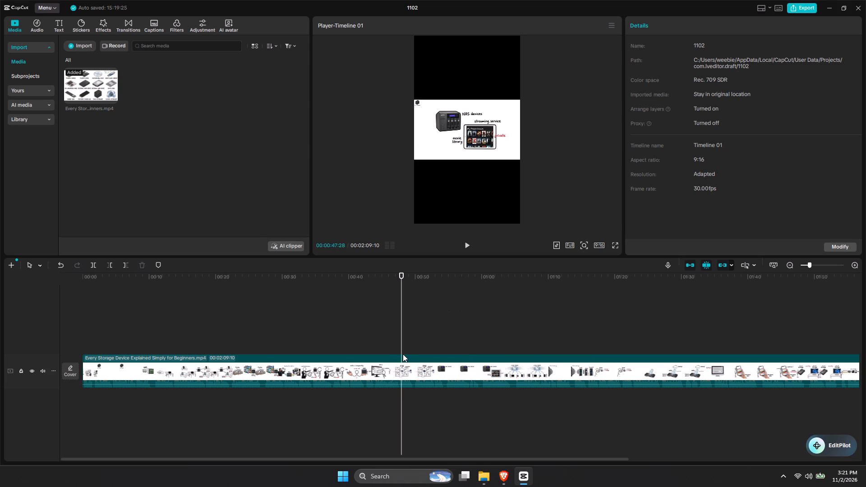
left_click(468, 361)
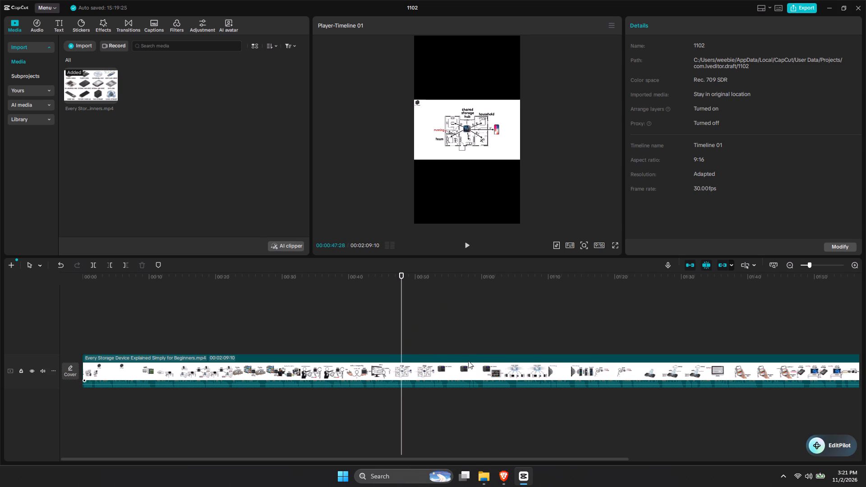
left_click(484, 330)
left_click(472, 330)
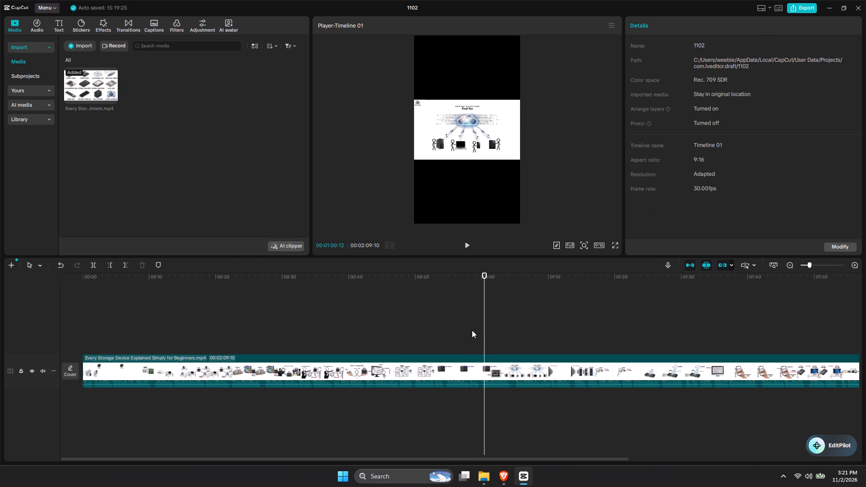
left_click(462, 327)
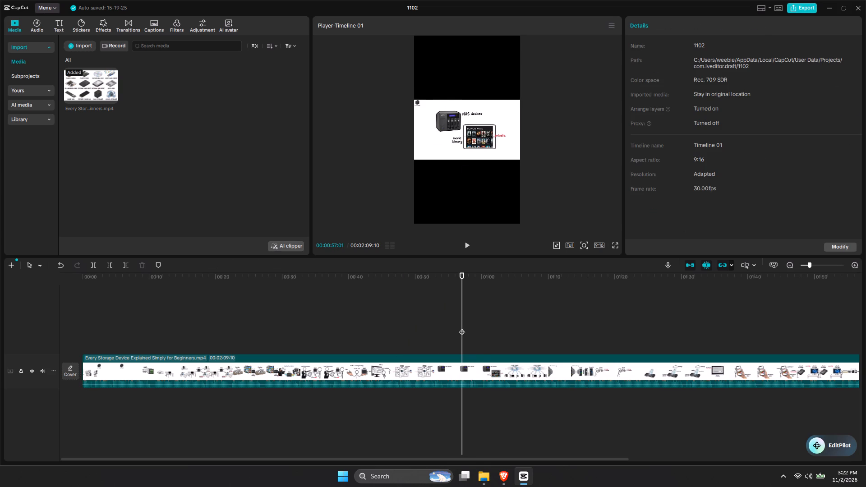
key("space")
key("space")
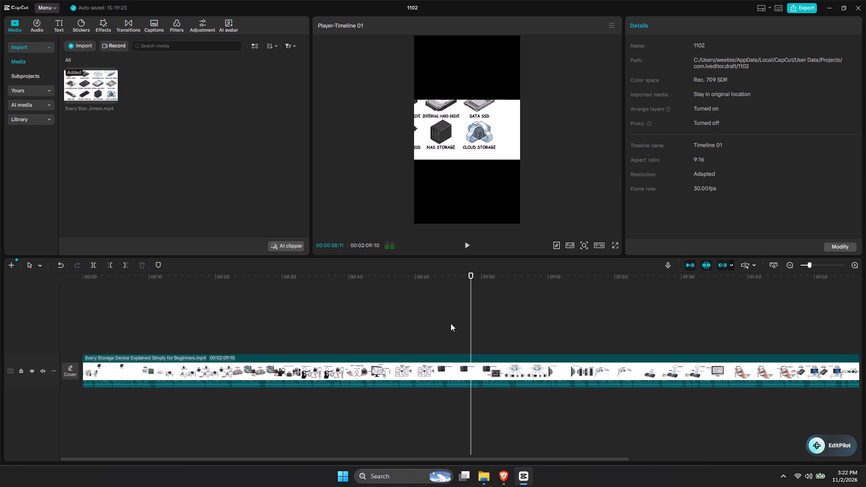
key("Left")
key("Left")
key("Left")
key("Left")
key("Left")
key("Left")
key("Left")
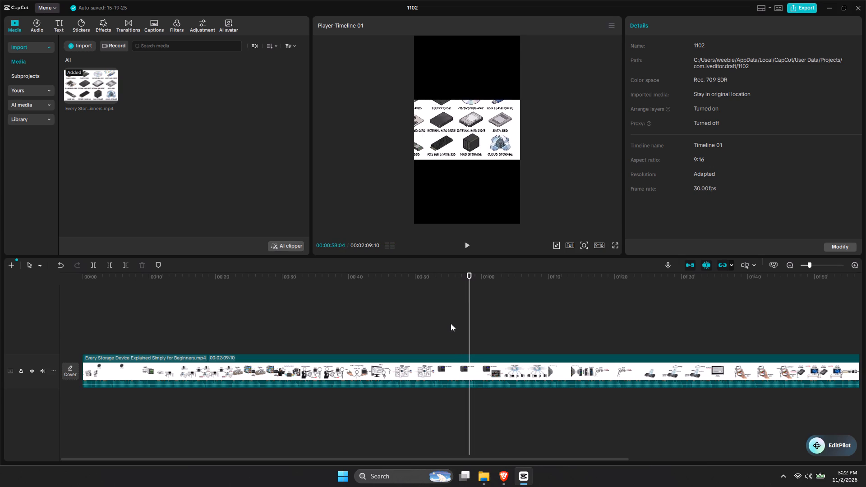
key("Left")
key("Left")
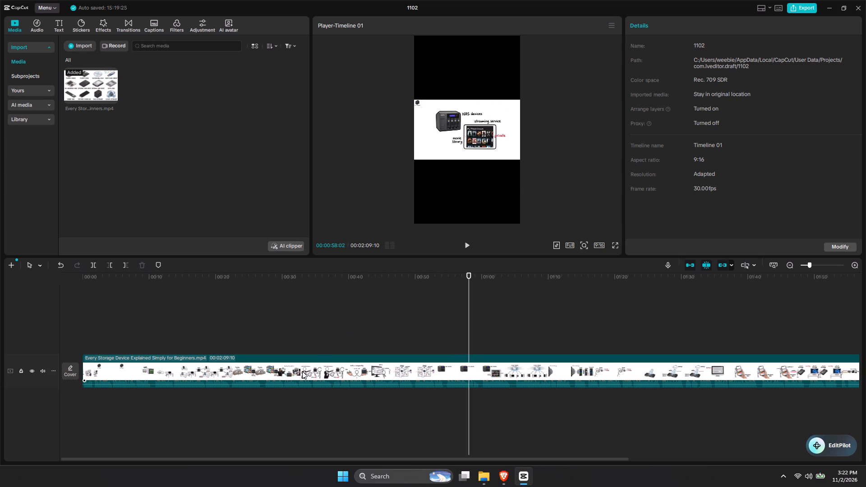
left_click(305, 368)
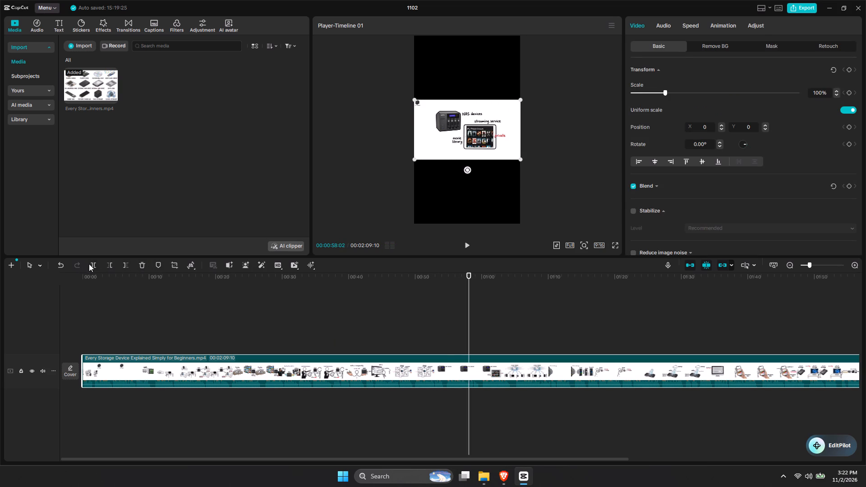
left_click(90, 263)
left_click(550, 377)
key("Delete")
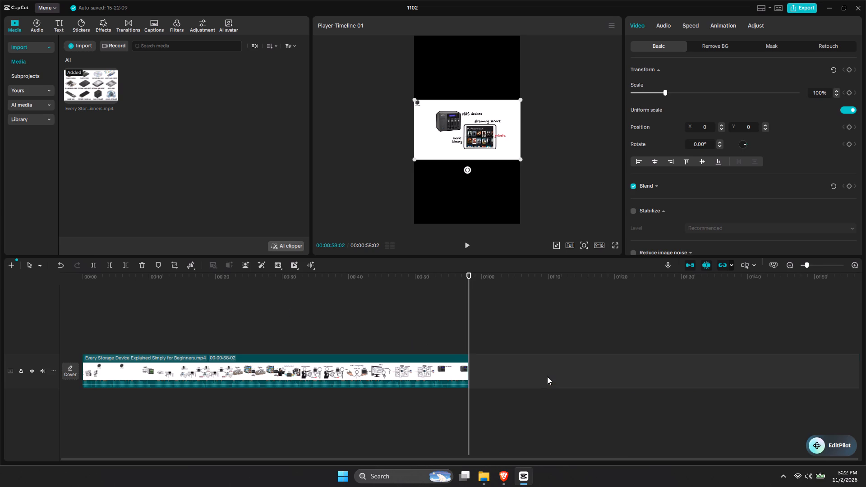
Switch to File Explorer and rename "gen 5 ssd 9.mov" in the vid 2 shorts folder to "gen 5 ssd 10.mov".
left_click(488, 471)
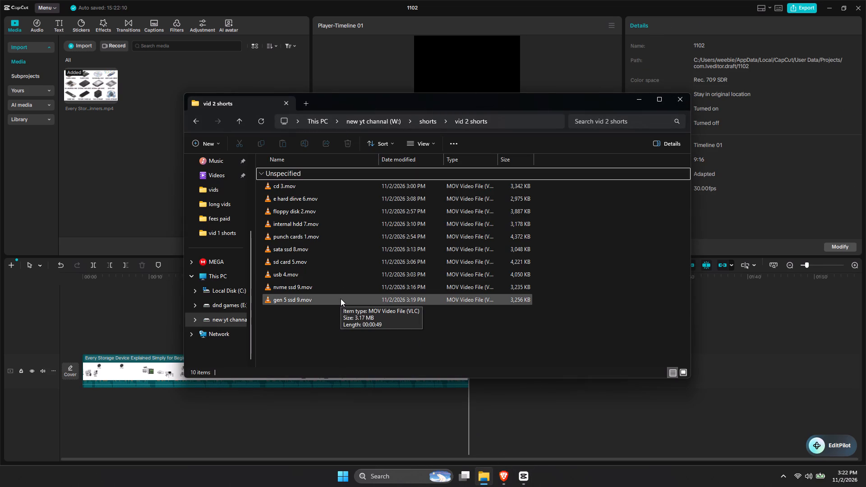
left_click(301, 300)
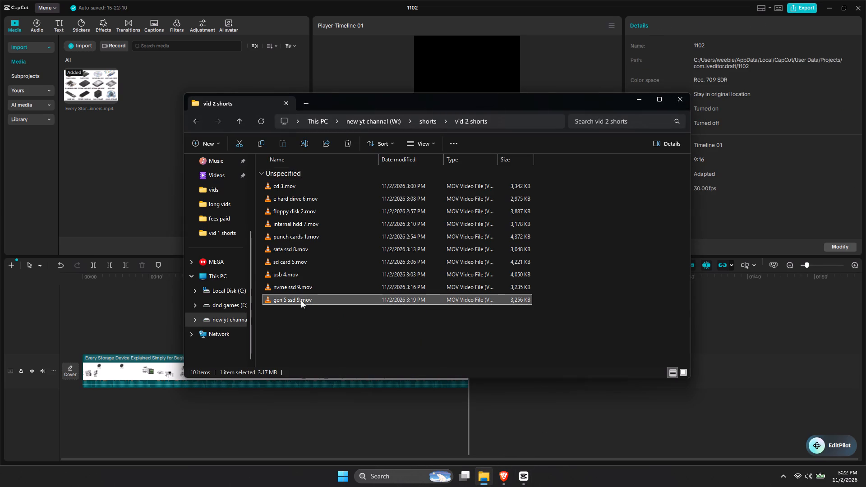
left_click(300, 300)
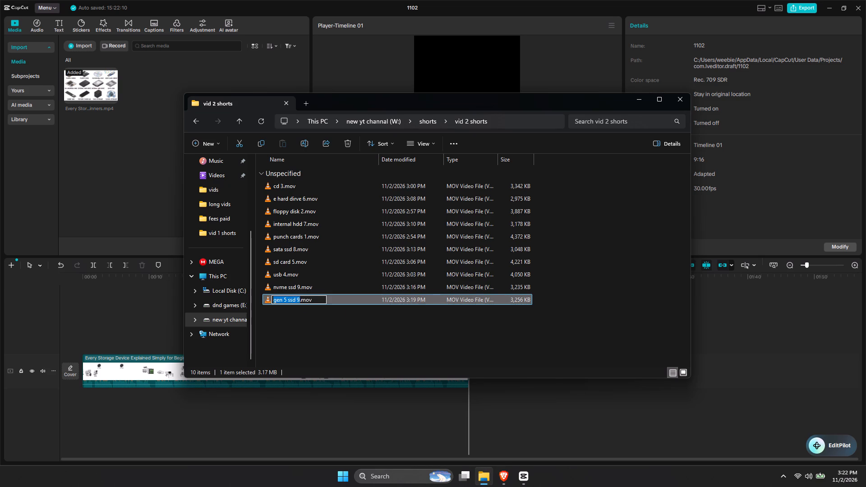
left_click(300, 300)
key("BackSpace")
type("10")
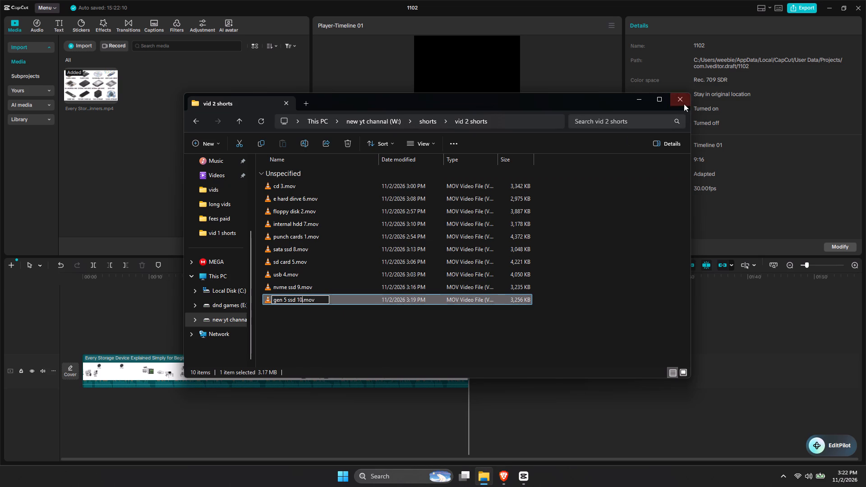
key("Return")
left_click(626, 307)
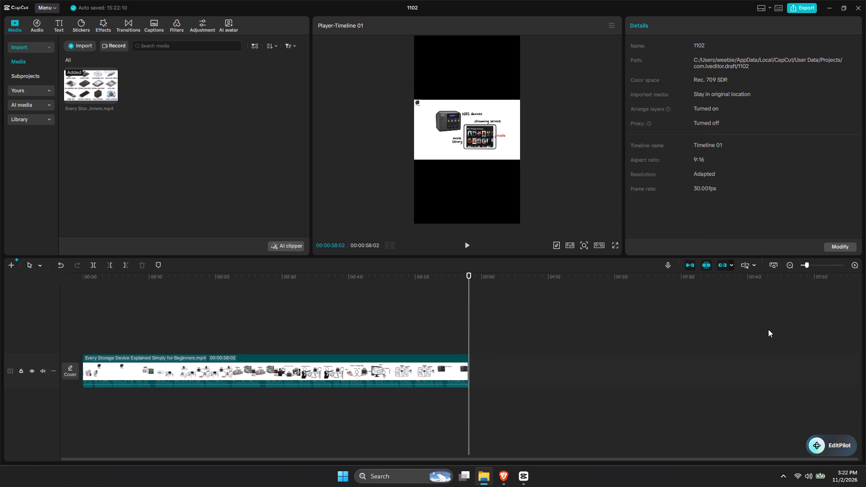
Back in CapCut, export the NAS section as "nas 11" with the frame rate set to 60fps.
left_click(768, 329)
left_click(794, 9)
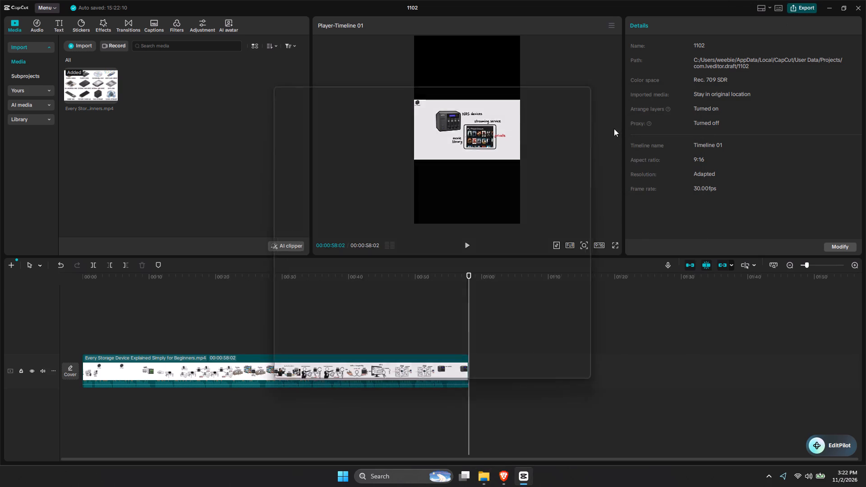
double_click(514, 129)
type("nas")
key("space")
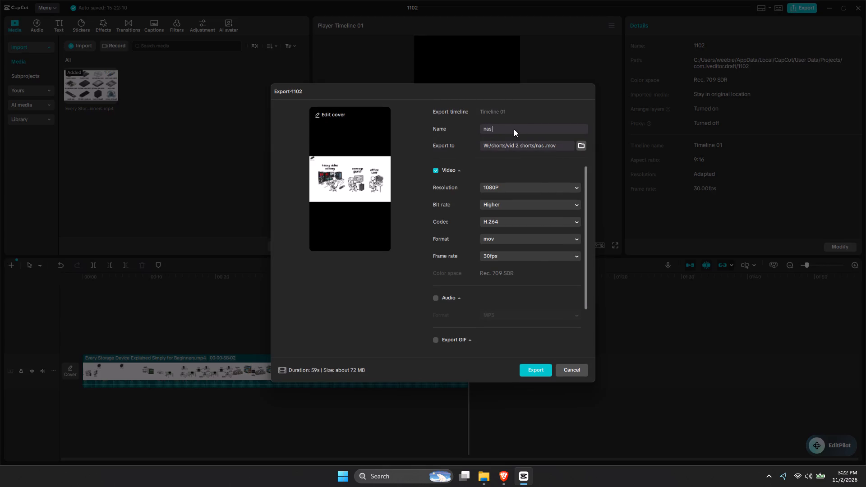
type("11")
left_click(546, 258)
left_click(521, 357)
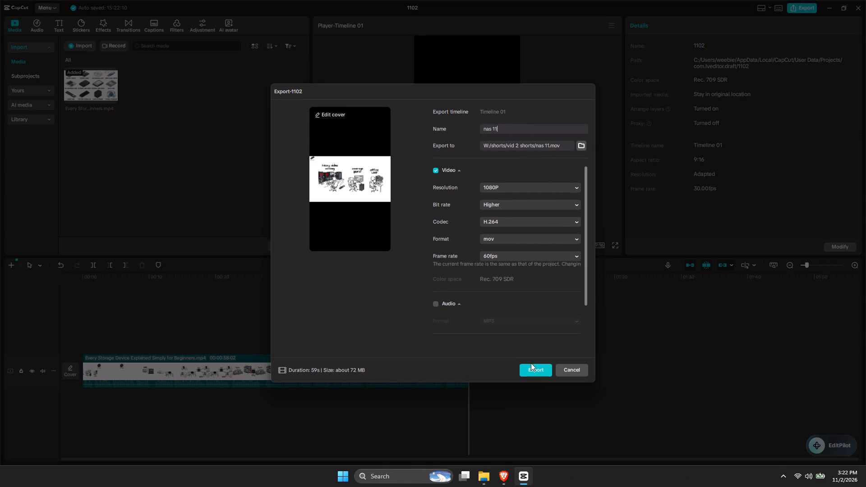
left_click(536, 365)
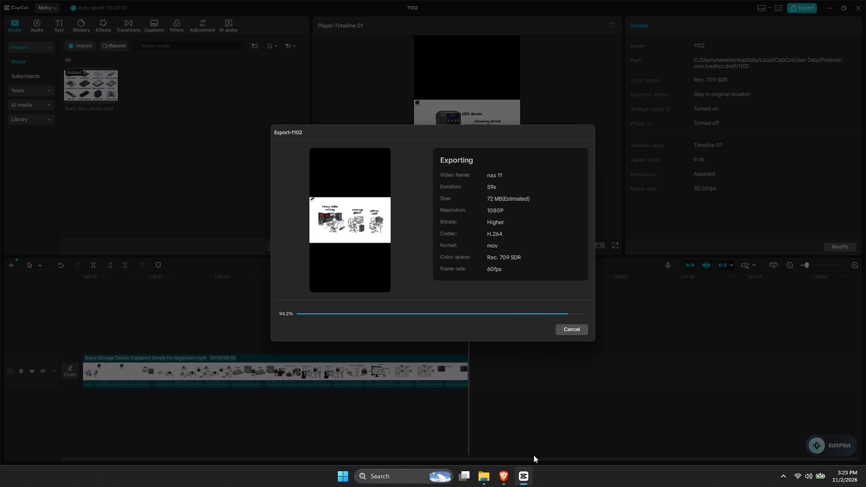
left_click(506, 480)
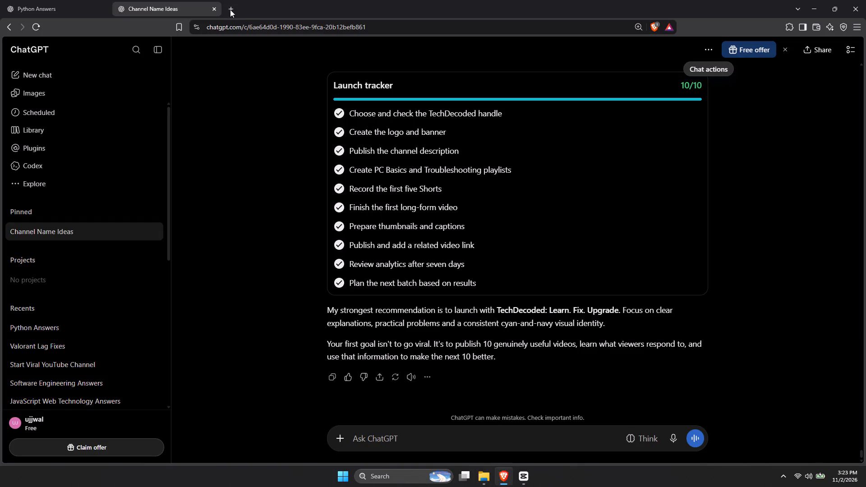
left_click(230, 9)
left_click(270, 27)
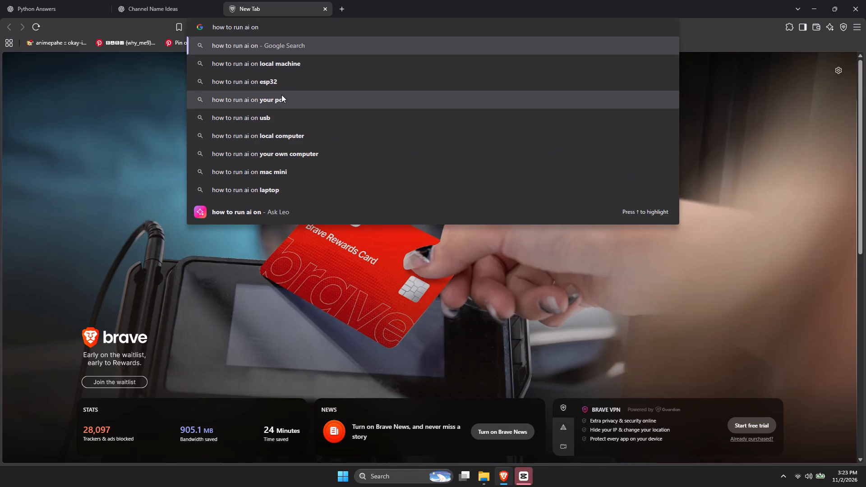
double_click(321, 10)
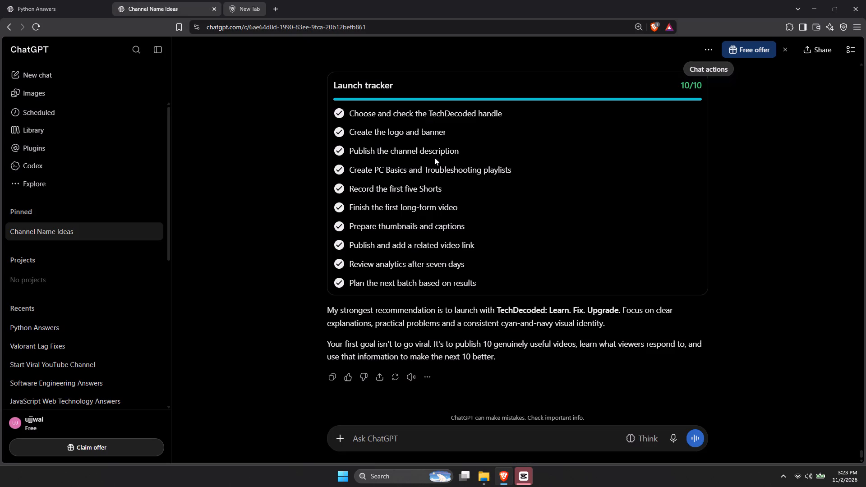
Back in CapCut, close the export window, restore the deleted footage after the cut, and delete the exported NAS segment.
left_click(524, 474)
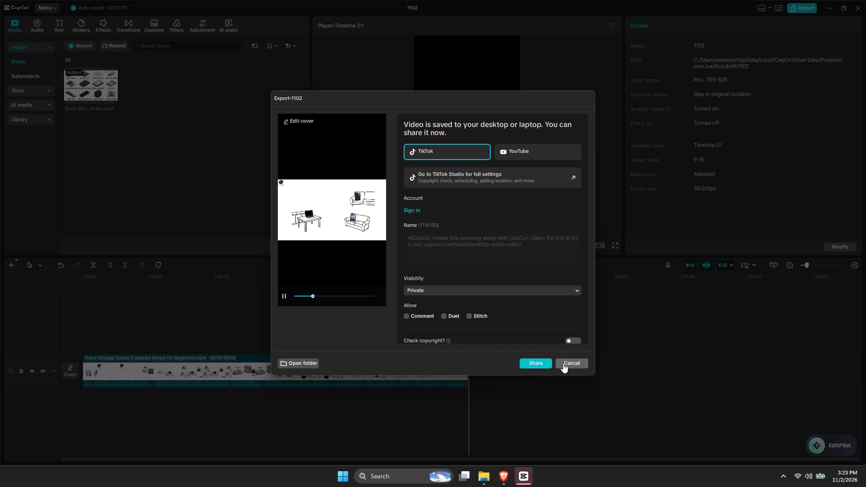
left_click(564, 363)
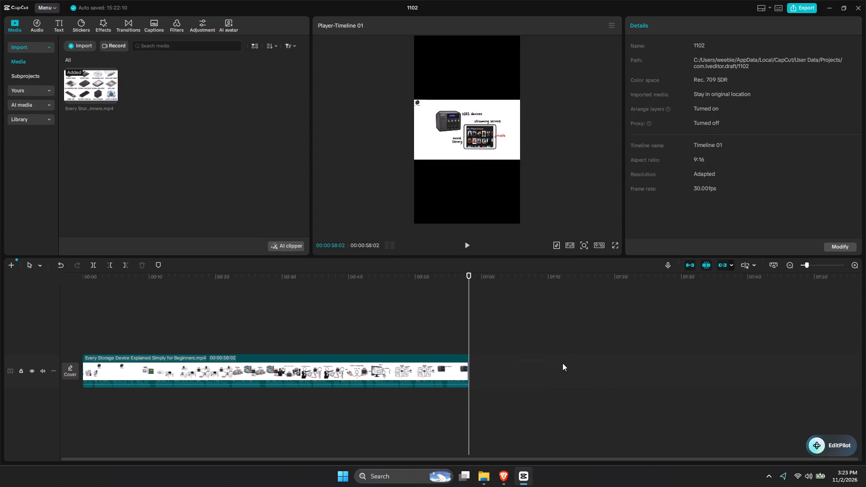
key("ctrl+z")
left_click(404, 364)
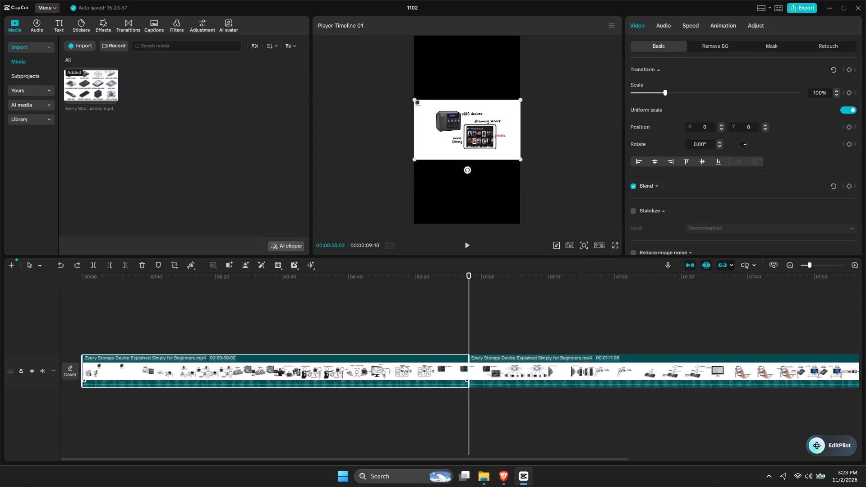
key("Delete")
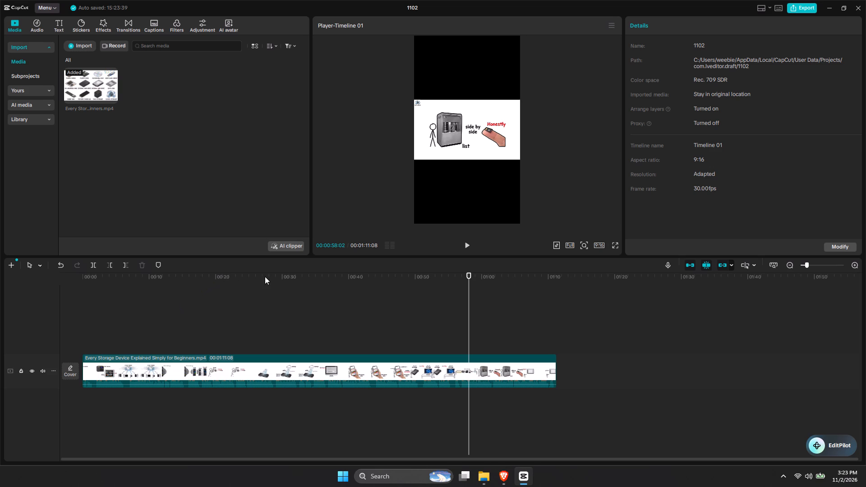
Play the remaining footage from the start to locate where the cloud storage section gives way to the outro.
left_click_drag(263, 277, 0, 275)
key("space")
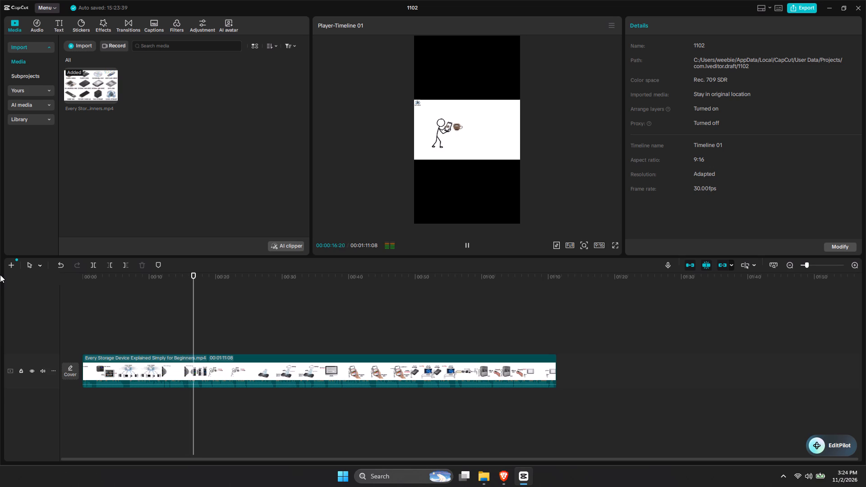
left_click(257, 299)
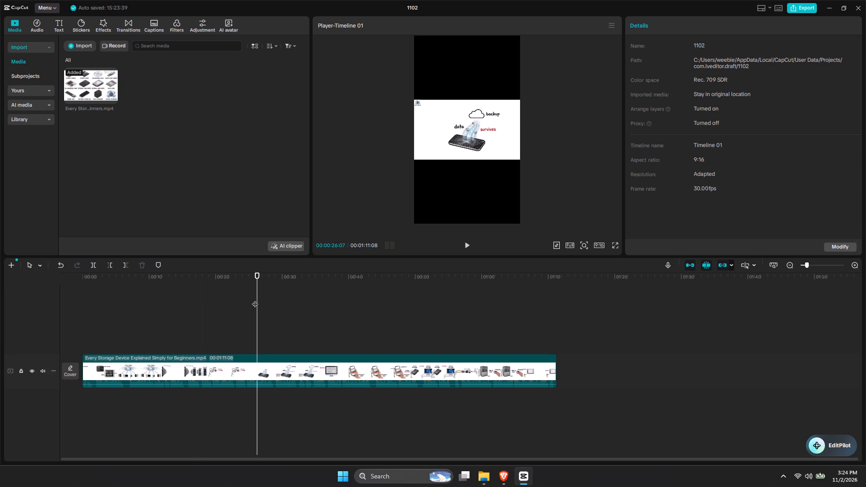
left_click(464, 243)
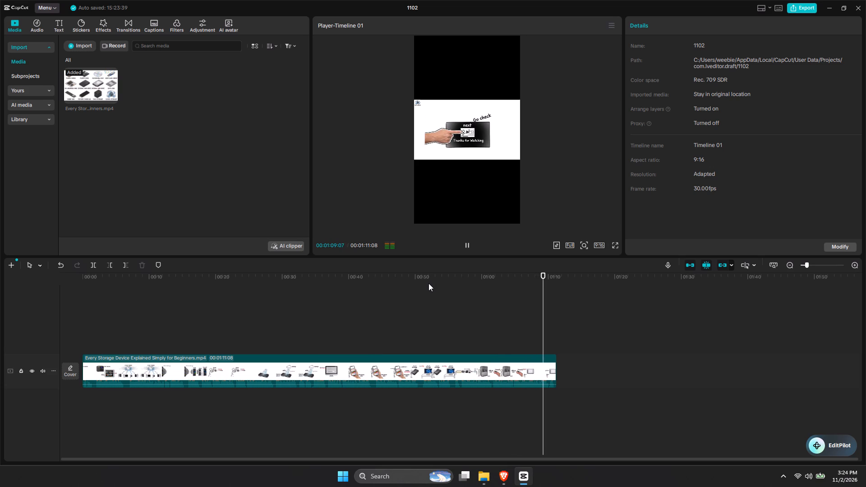
Position the playhead at 00:00:51:01, on the blank frame right after the local versus cloud storage scene.
left_click(437, 284)
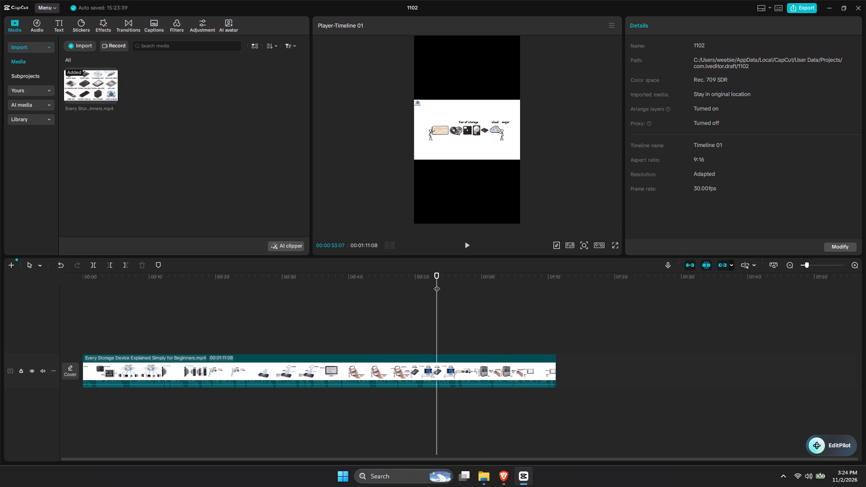
left_click(415, 281)
key("space")
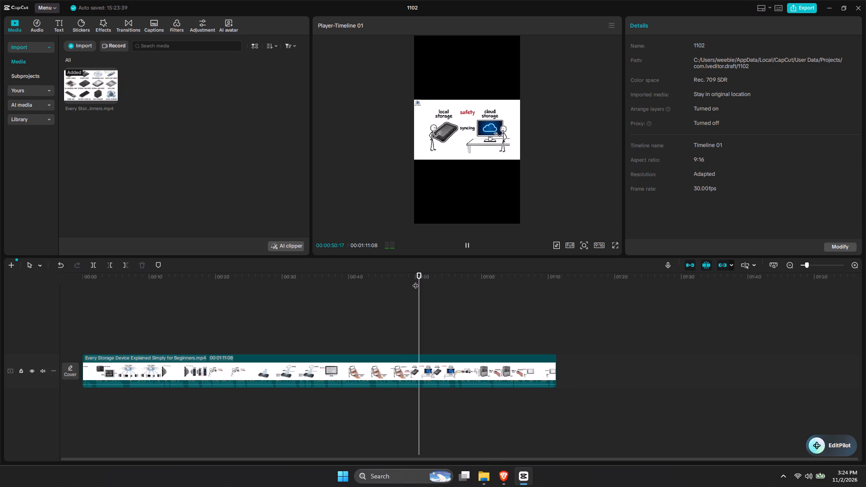
key("space")
key("space")
key("space")
key("Left")
key("Left")
key("Left")
key("Left")
key("Left")
key("Left")
key("Left")
key("Left")
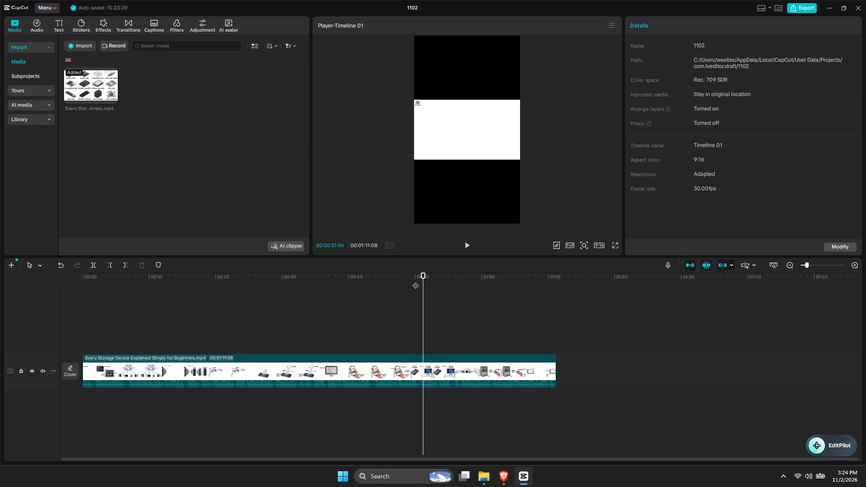
key("Left")
key("Left")
key("Right")
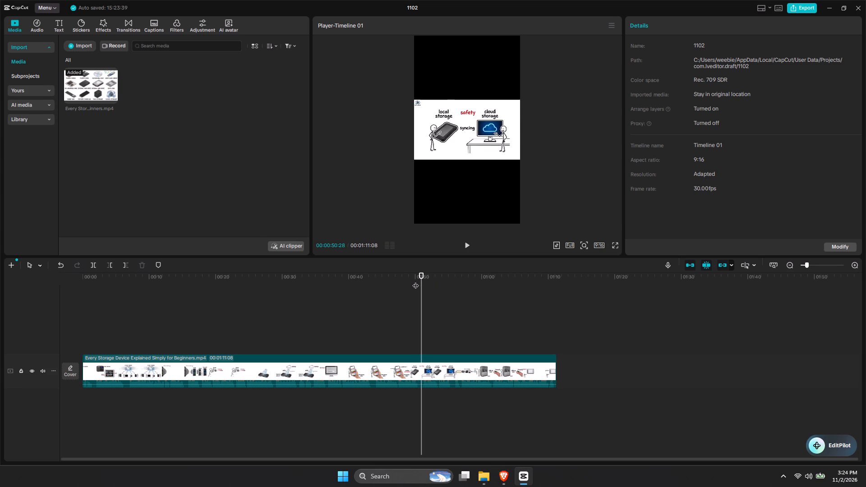
key("Right")
key("Right")
key("Right")
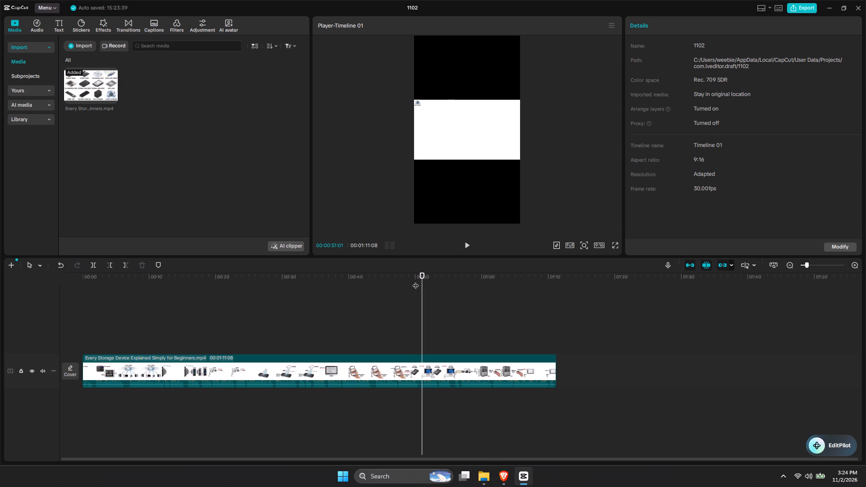